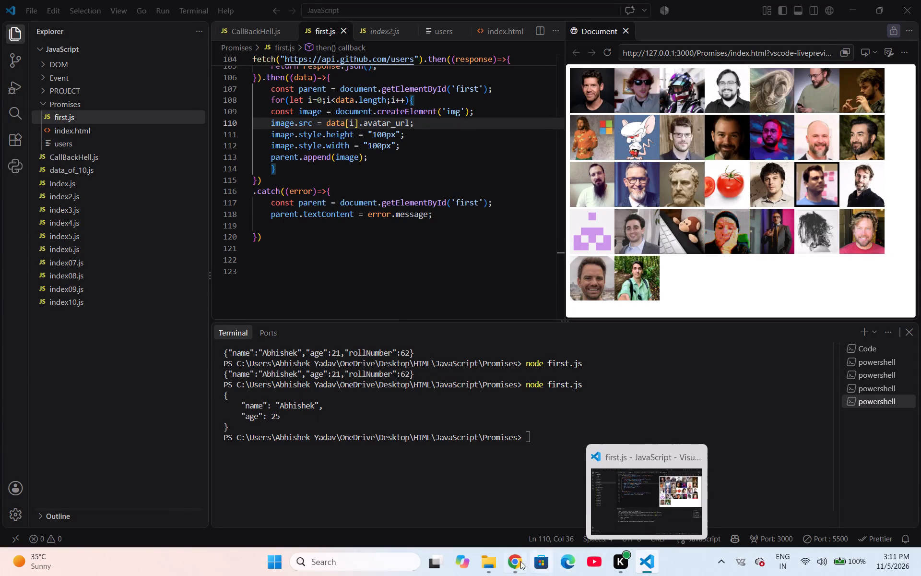
Switch to the Excalidraw board in Chrome and bring up the promise stages and Json vs Js Object notes.
left_click(520, 500)
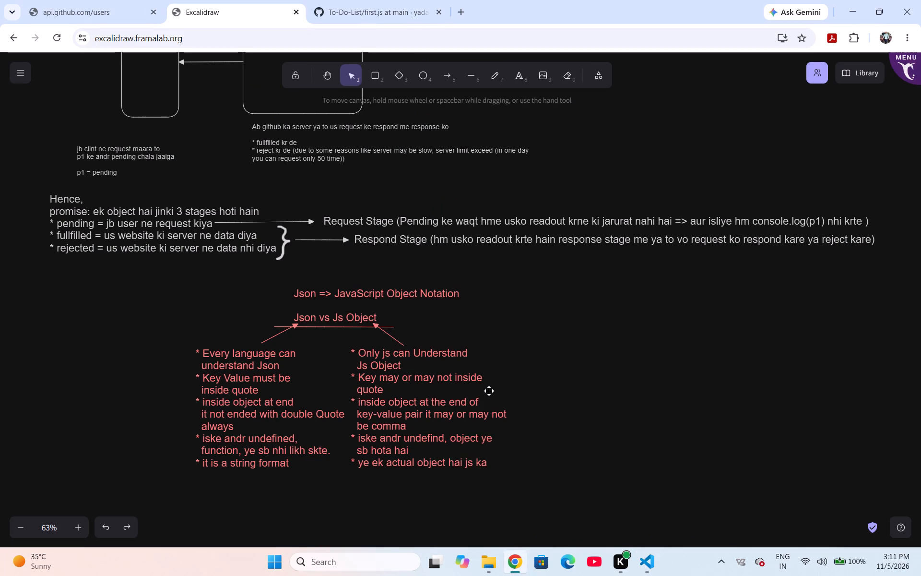
scroll(460, 338, "up", 3)
scroll(460, 338, "down", 1)
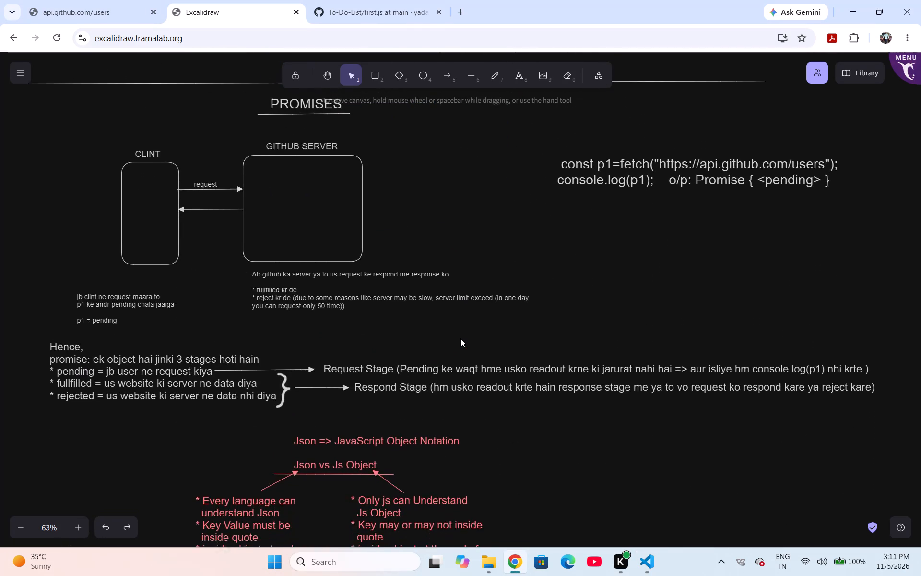
scroll(460, 338, "down", 1)
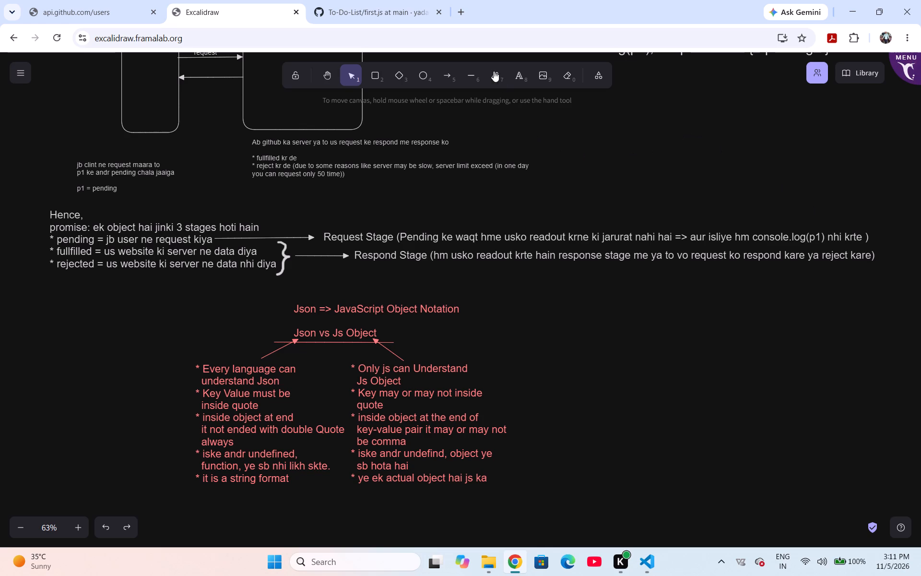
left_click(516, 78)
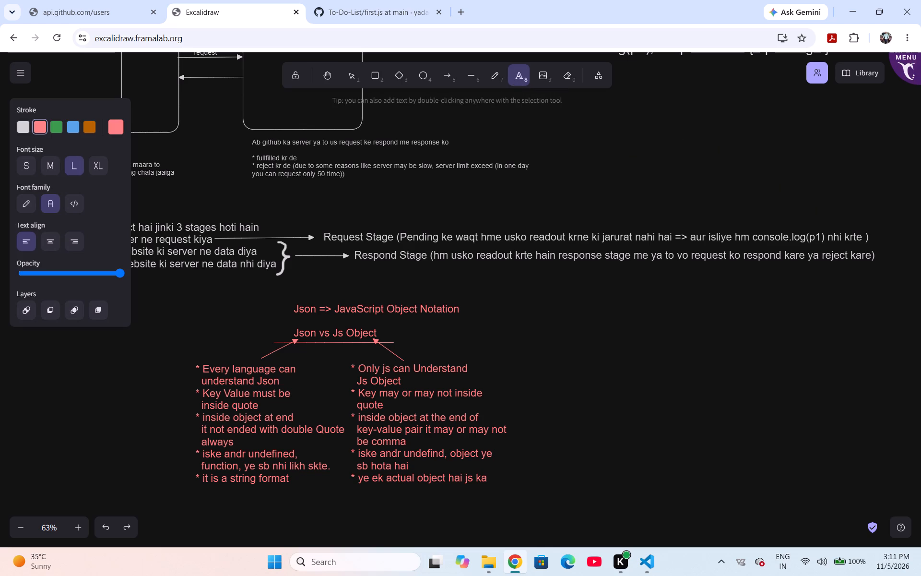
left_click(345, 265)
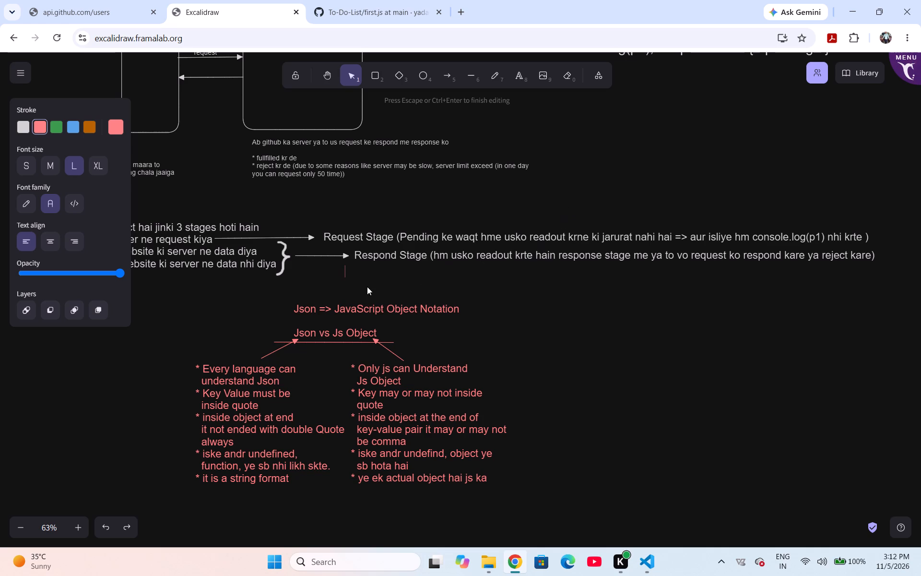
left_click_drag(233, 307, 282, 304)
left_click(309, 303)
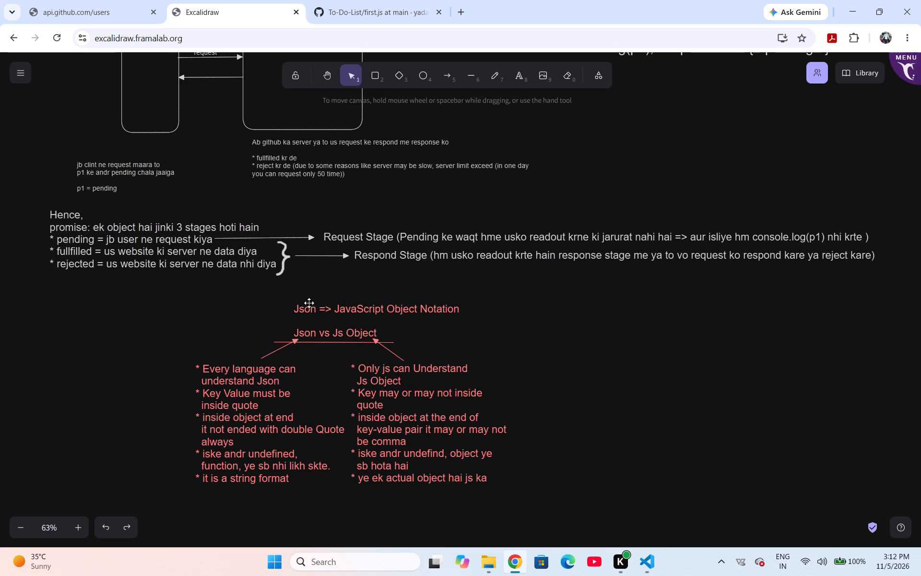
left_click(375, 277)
Move the Json bullet list starting "Every language can understand Json" well below the "Json vs Js Object" heading.
left_click(248, 389)
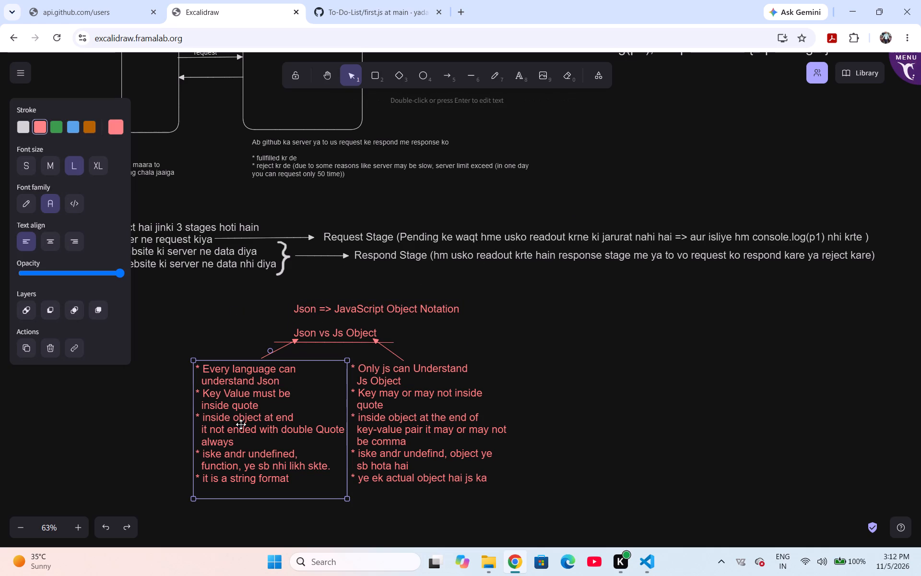
left_click_drag(241, 424, 227, 479)
scroll(227, 479, "down", 3)
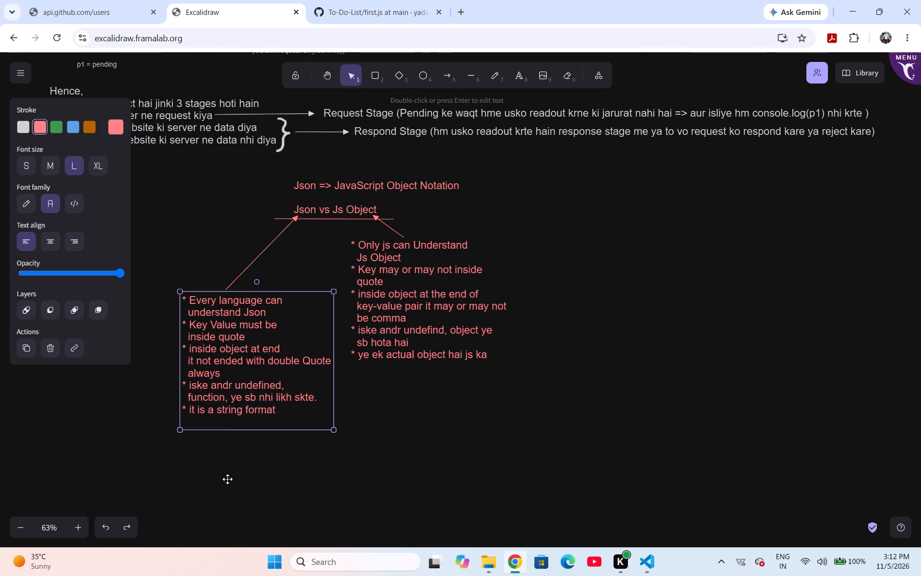
left_click_drag(234, 393, 224, 444)
Move the Js Object bullet list starting "Only js can Understand" down, roughly level with the Json list.
left_click(396, 319)
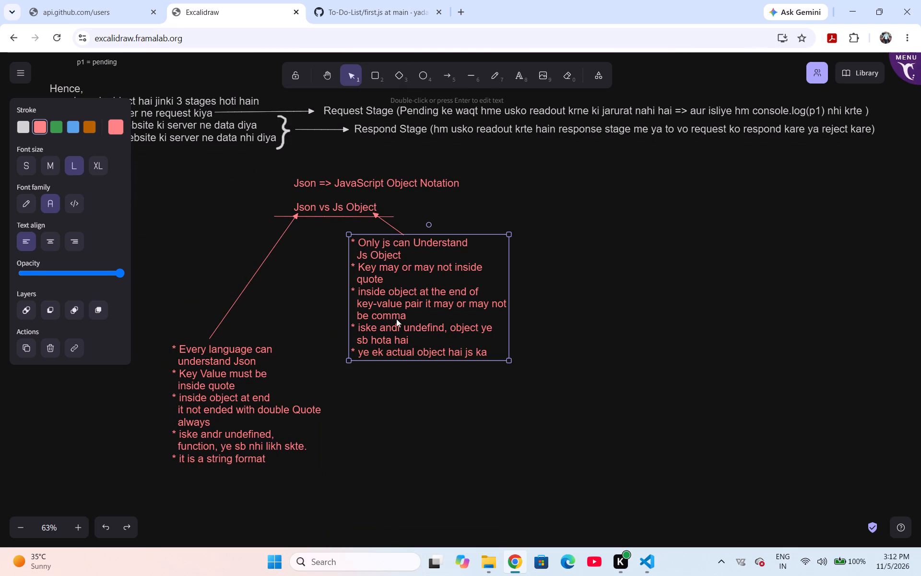
left_click_drag(397, 333, 416, 444)
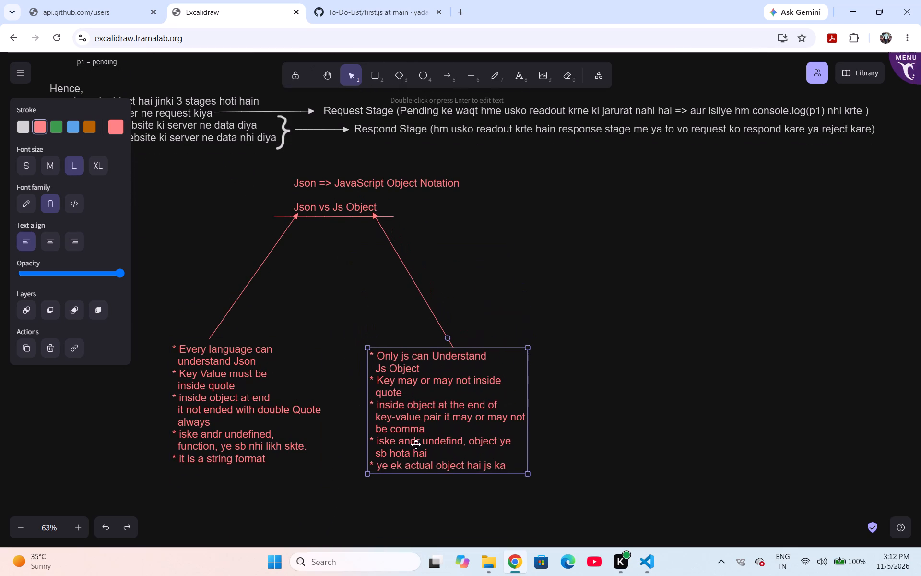
left_click_drag(416, 444, 413, 438)
left_click(389, 353)
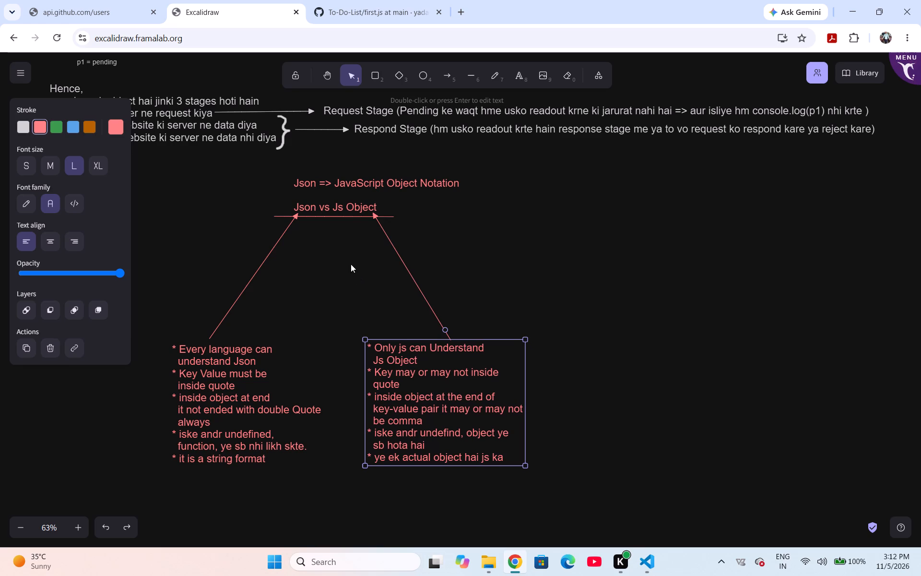
left_click(351, 264)
Move the heading's underline down to just above the two bullet lists.
left_click(325, 216)
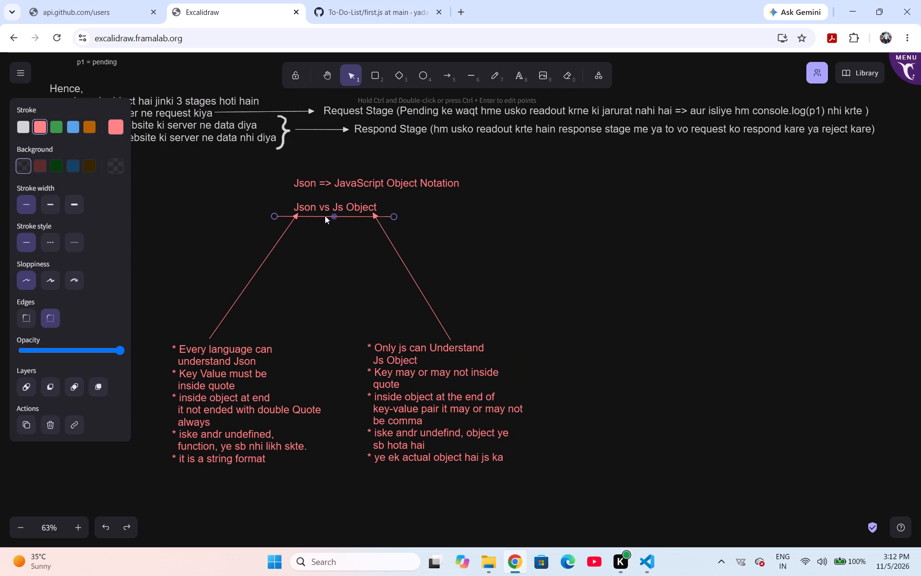
left_click(325, 216)
left_click_drag(325, 216, 312, 290)
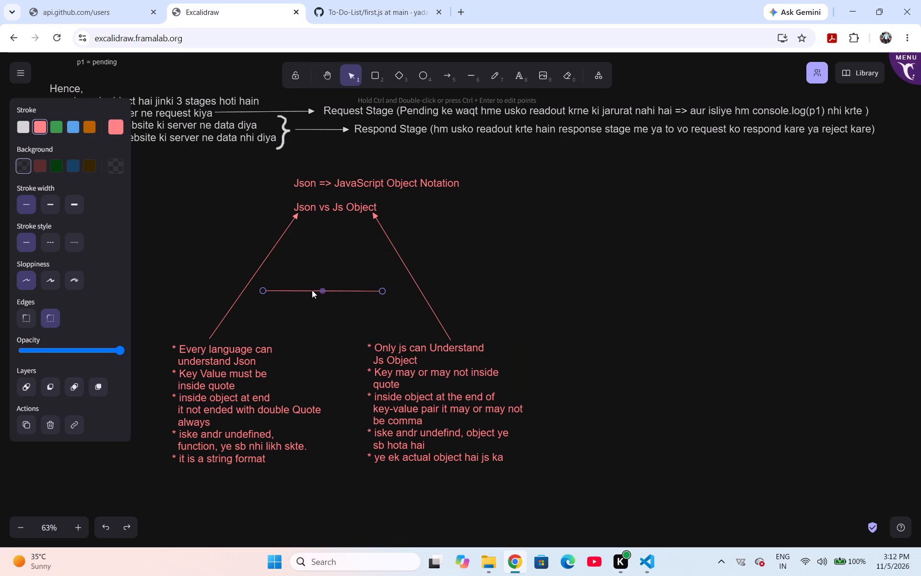
left_click_drag(312, 290, 309, 290)
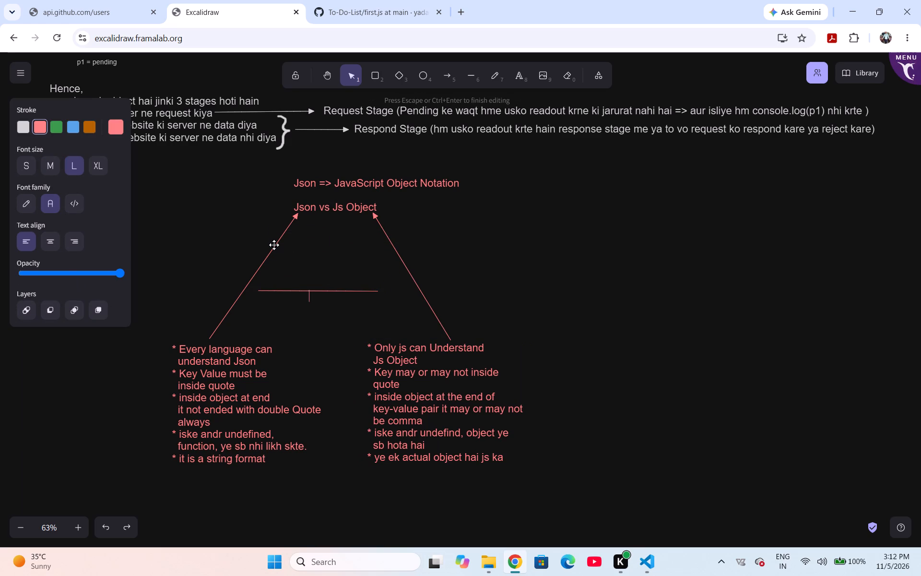
Reposition the heads of both arrows from the bullet lists so they end at the two ends of the lowered underline.
left_click(274, 245)
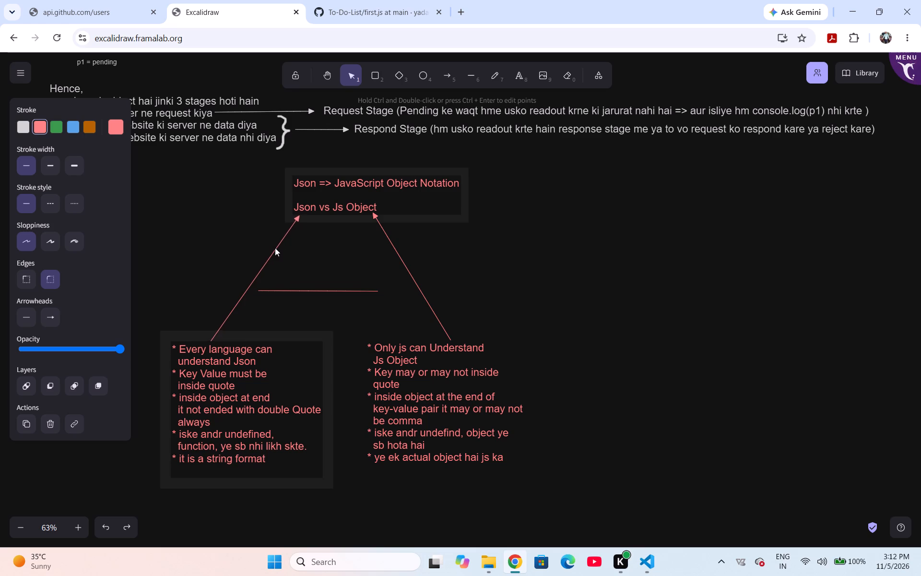
left_click_drag(300, 218, 271, 295)
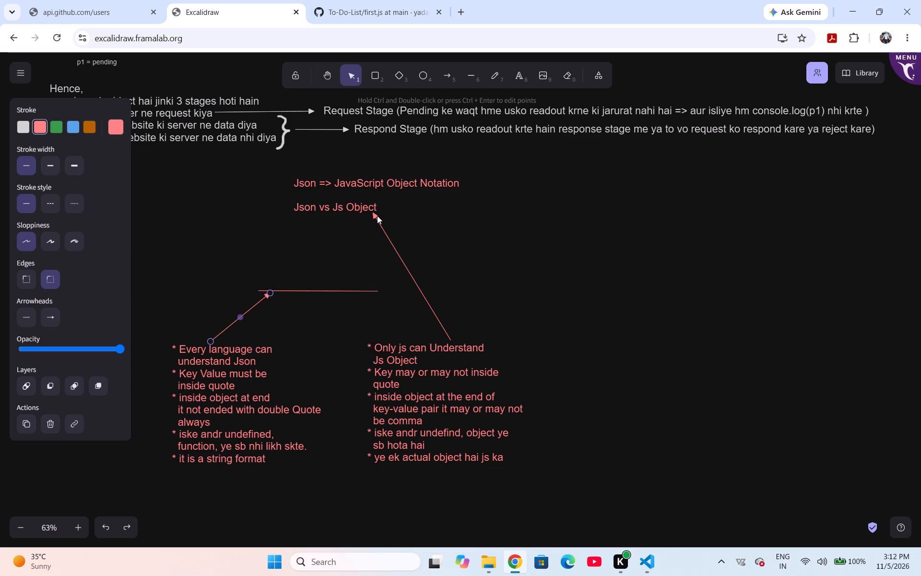
double_click(377, 216)
left_click(377, 216)
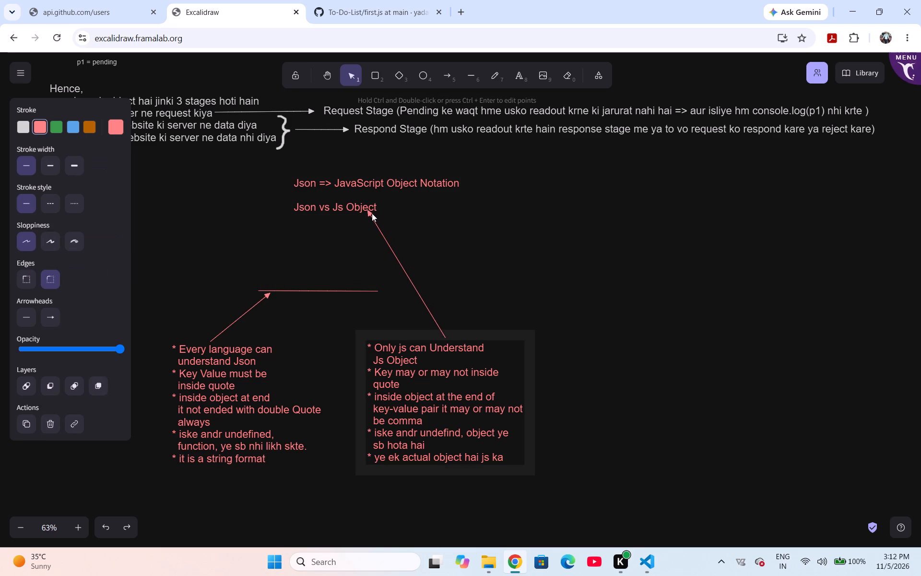
left_click(374, 215)
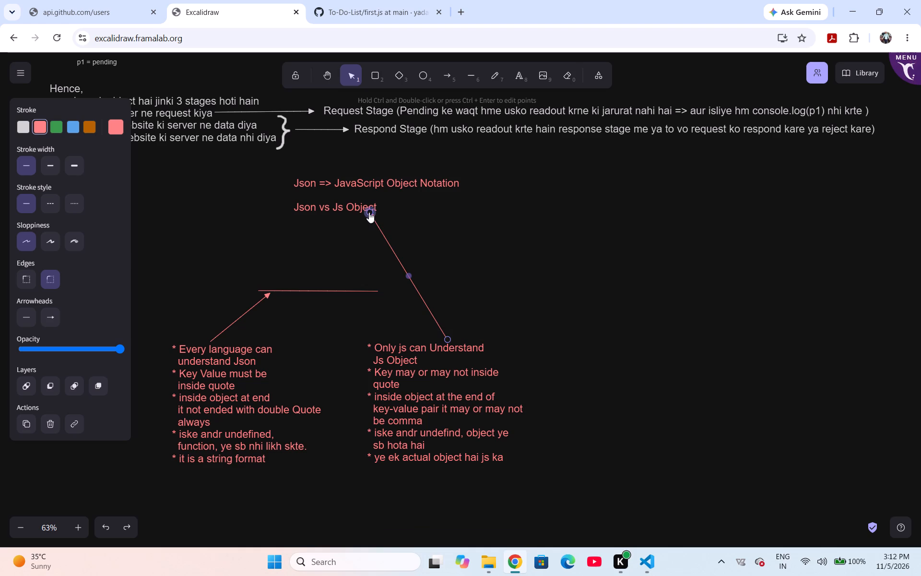
left_click_drag(369, 212, 378, 299)
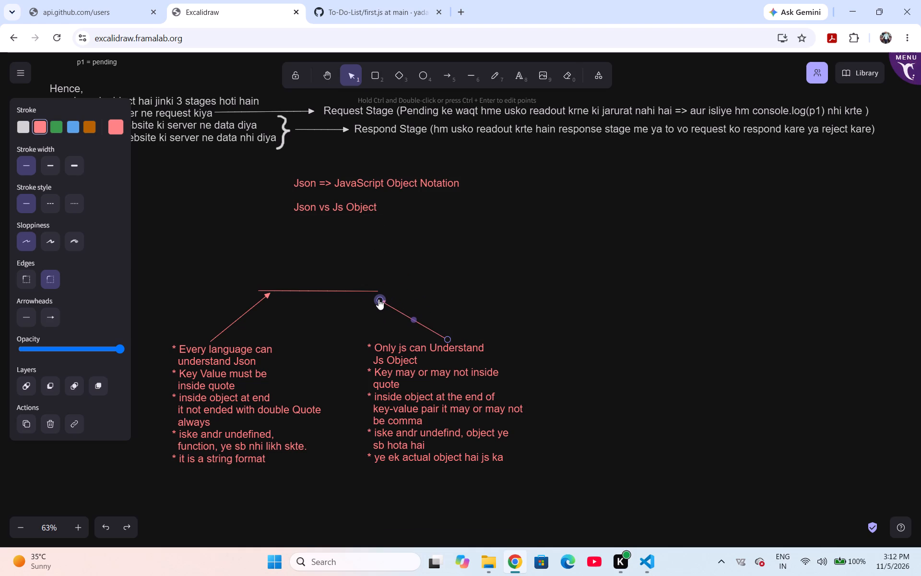
left_click_drag(378, 299, 366, 297)
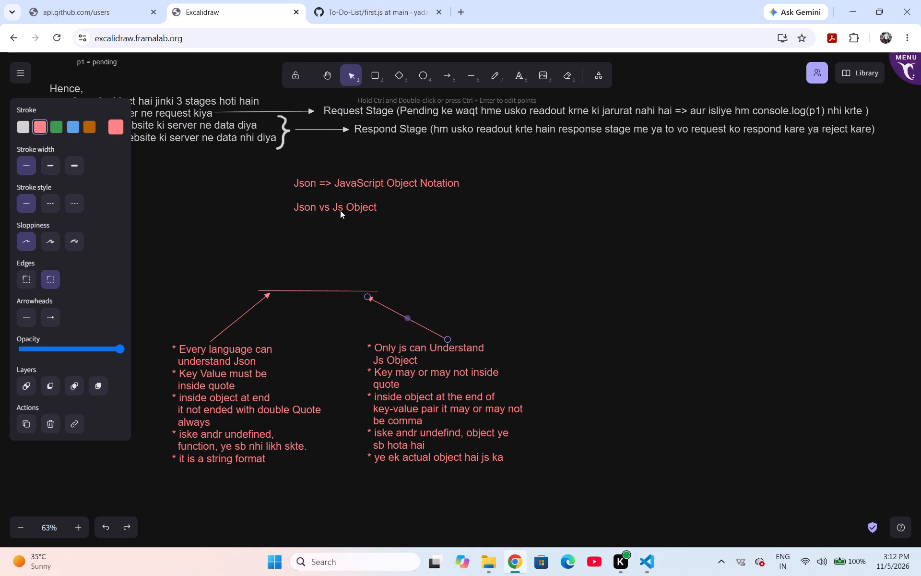
Move the "Json => JavaScript Object Notation / Json vs Js Object" heading text down onto the lowered underline.
left_click(333, 207)
left_click_drag(333, 207, 318, 279)
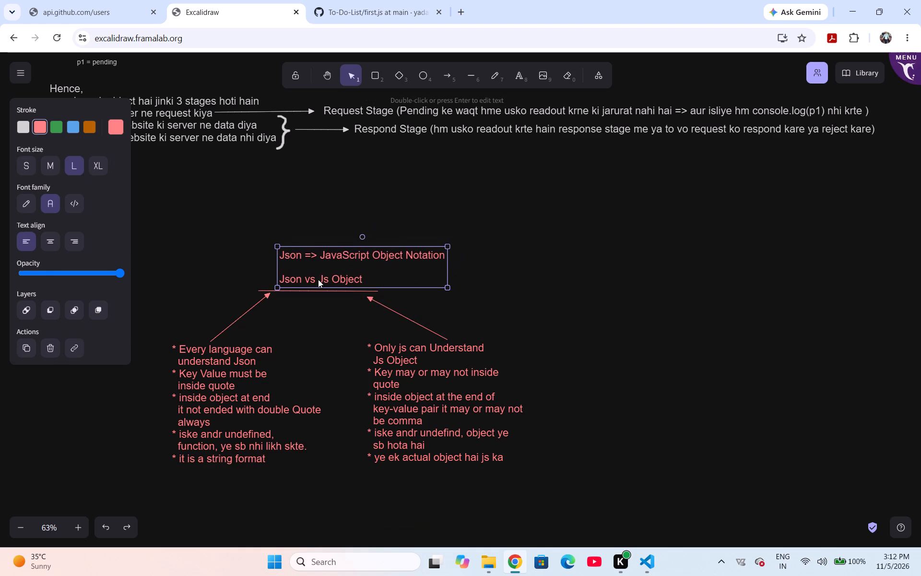
left_click_drag(318, 279, 313, 280)
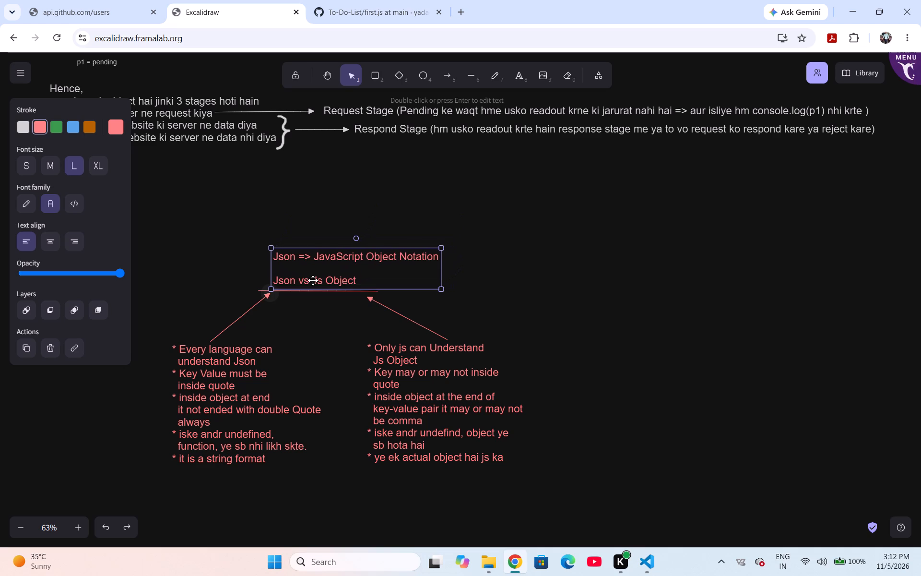
left_click(327, 280)
Enlarge the Json heading text slightly and realign it so it sits on the underline.
left_click_drag(441, 288, 484, 291)
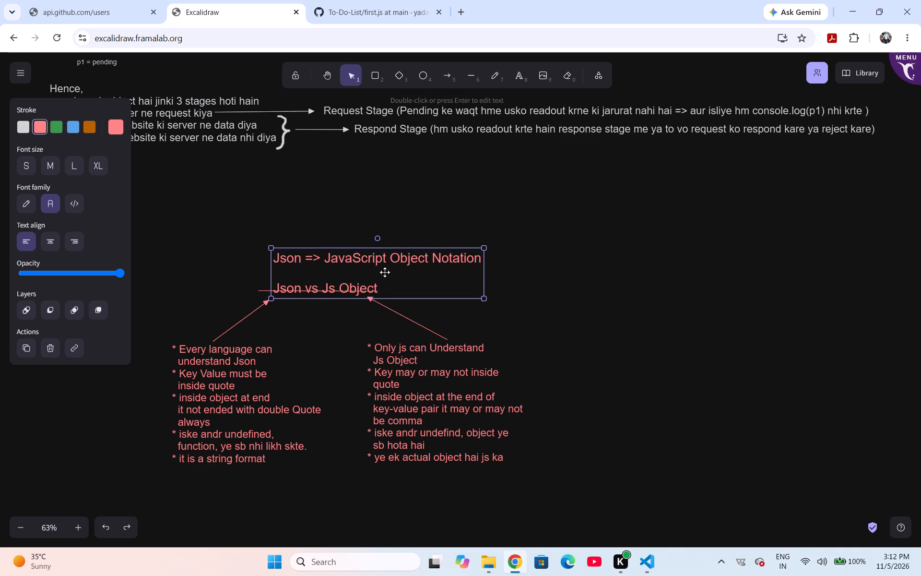
left_click_drag(374, 271, 368, 264)
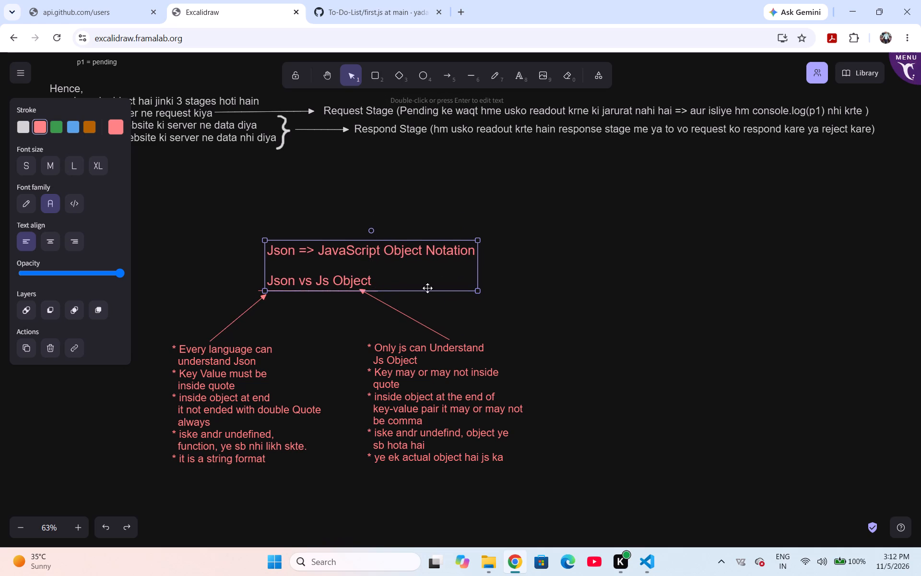
left_click(447, 296)
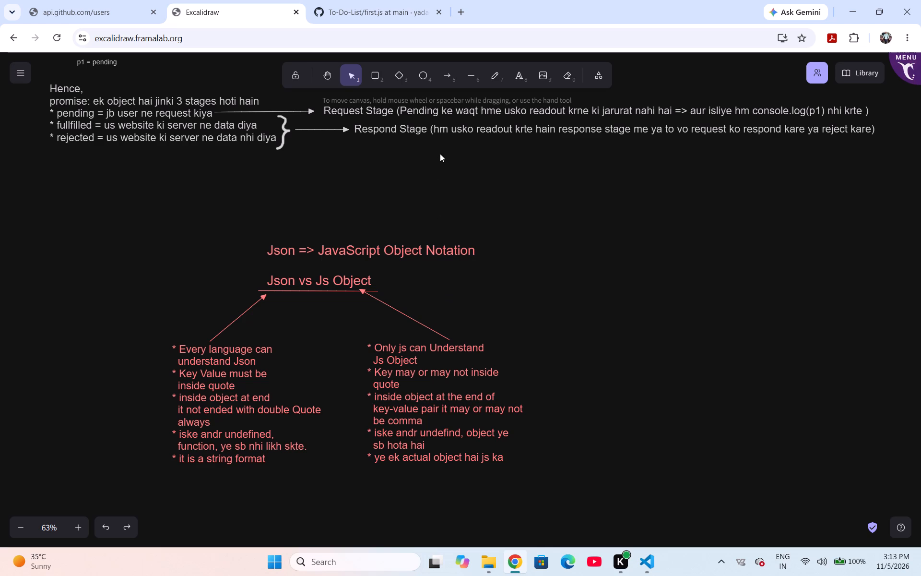
Add the text label "FullFilled" below the middle of the Respond Stage line.
left_click(518, 70)
left_click(551, 152)
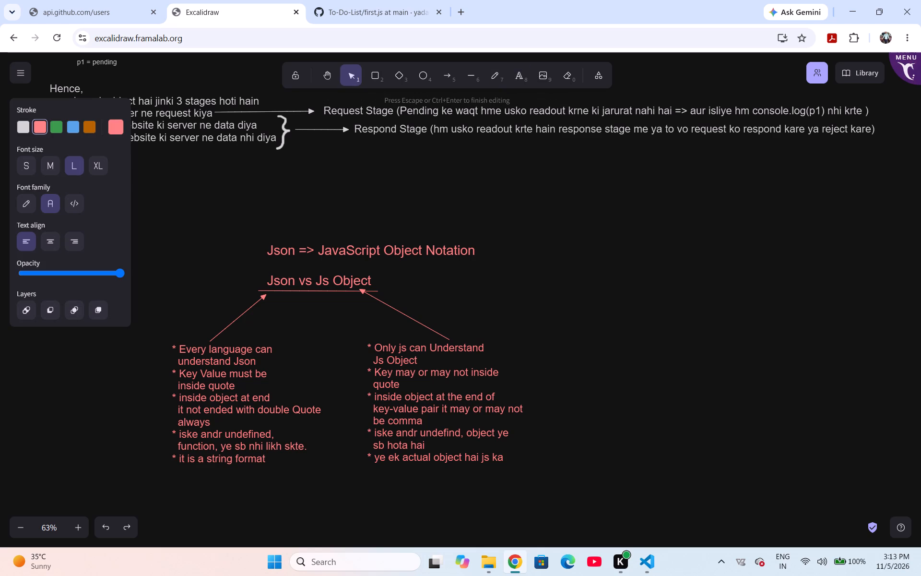
type("Full")
type("Filled")
key("space")
Add the text label "Reject" below the end of the Respond Stage line, beyond the FullFilled label.
left_click(521, 72)
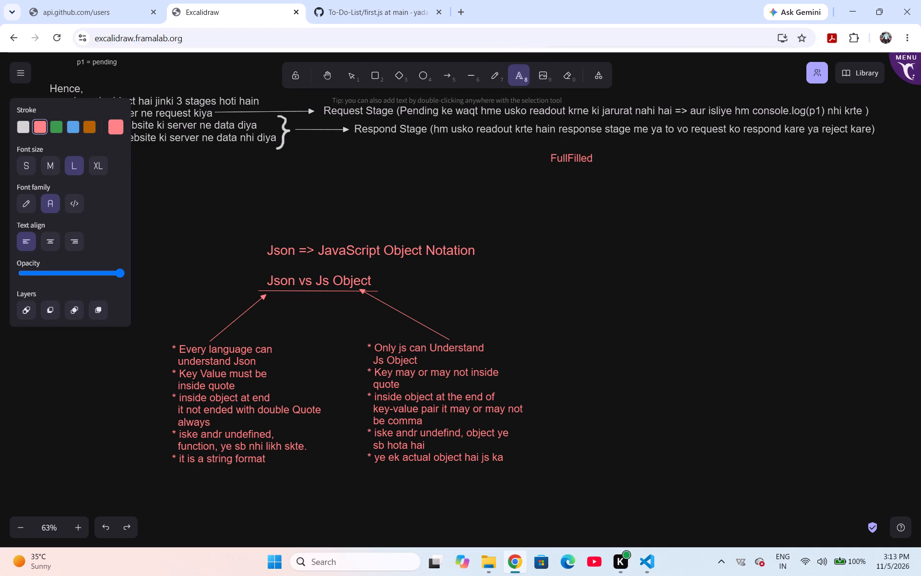
left_click(754, 157)
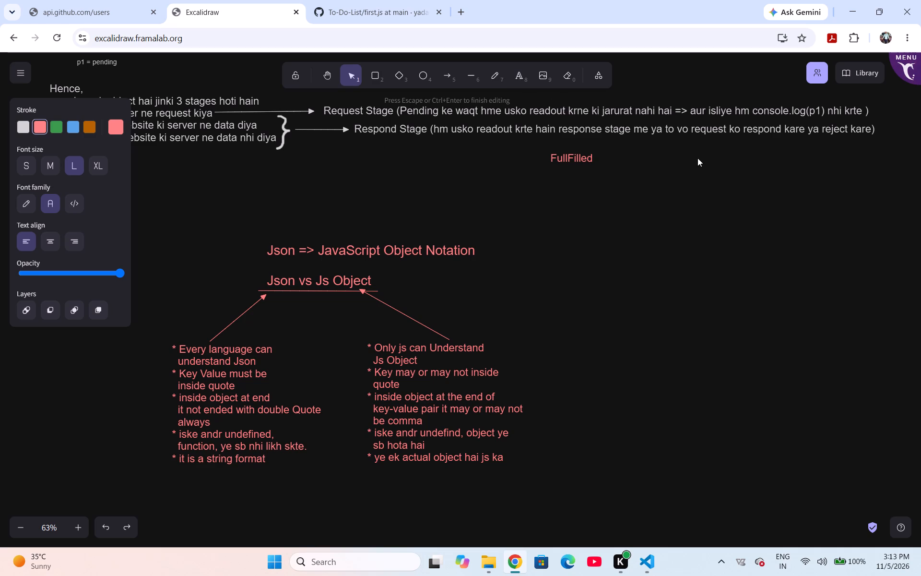
left_click(521, 75)
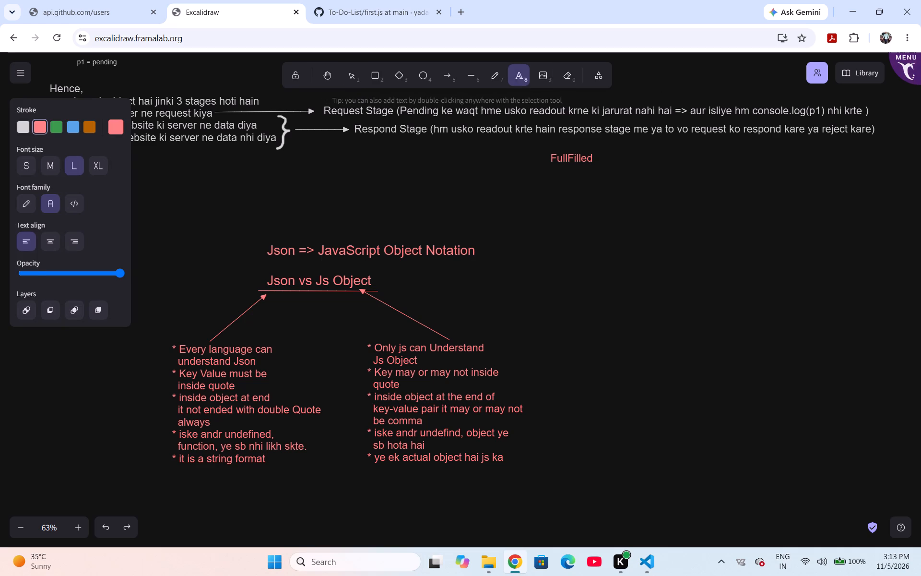
left_click(767, 145)
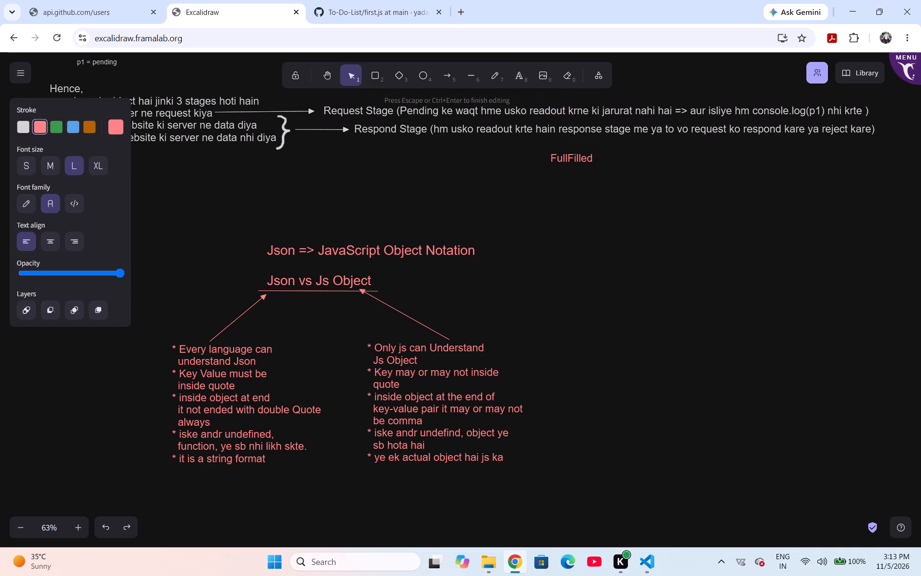
type("Reject")
Draw a straight horizontal underline beneath the FullFilled label, spanning slightly wider than the word.
left_click(470, 72)
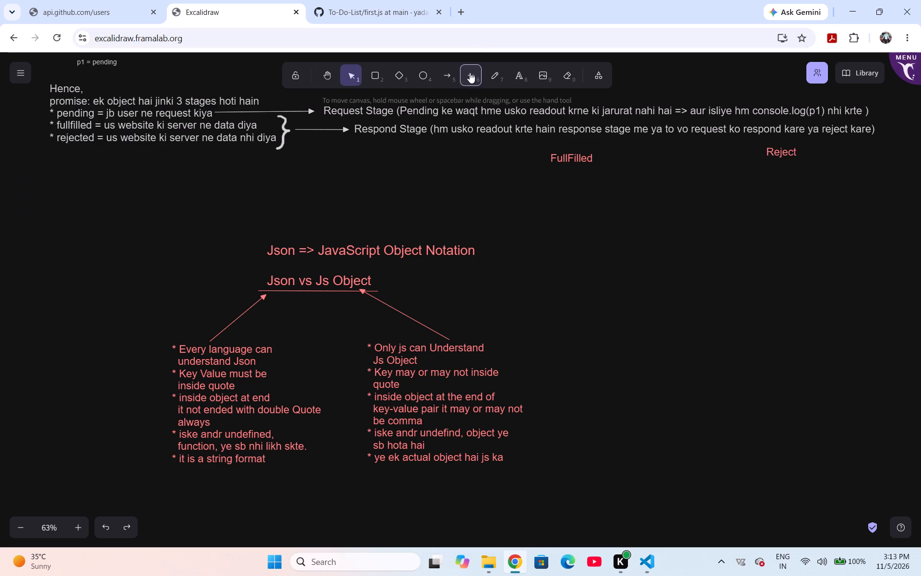
left_click_drag(546, 166, 592, 167)
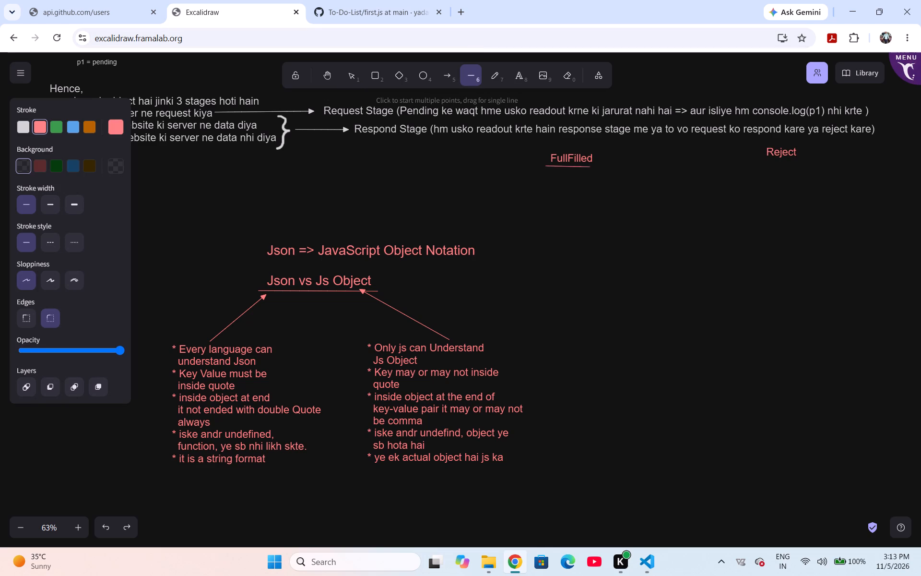
left_click_drag(592, 167, 602, 166)
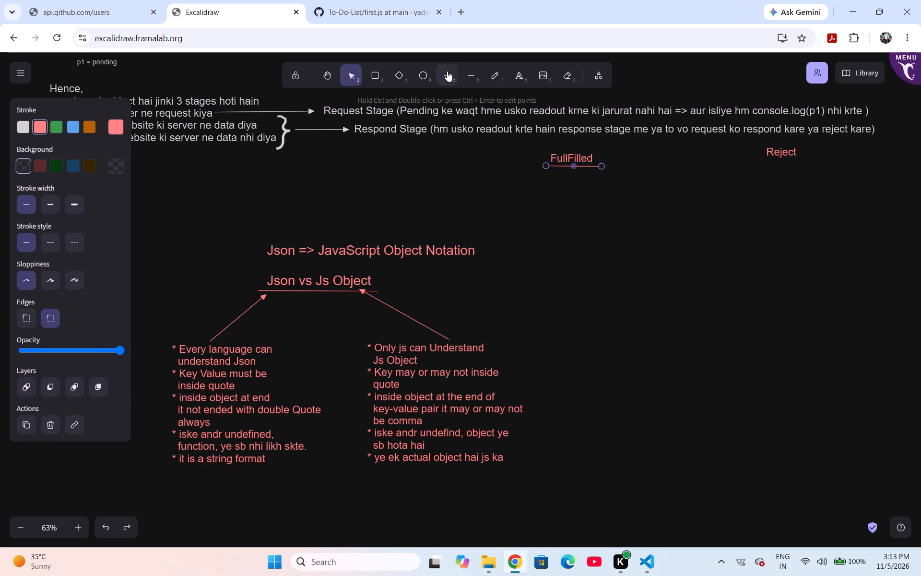
Copy the FullFilled underline and place the duplicate centred beneath the Reject label.
key("ctrl+c")
left_click(765, 161)
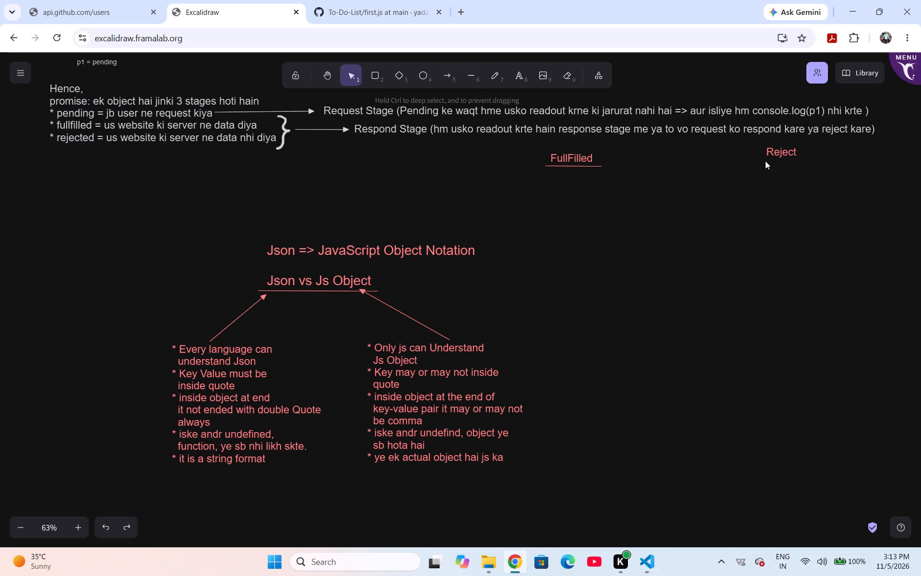
key("ctrl+v")
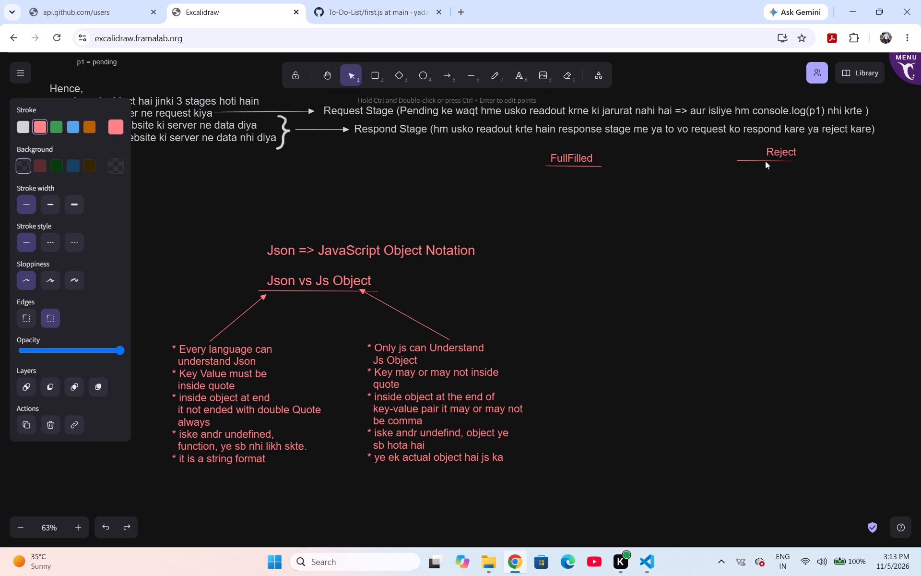
left_click_drag(768, 161, 783, 159)
left_click(768, 185)
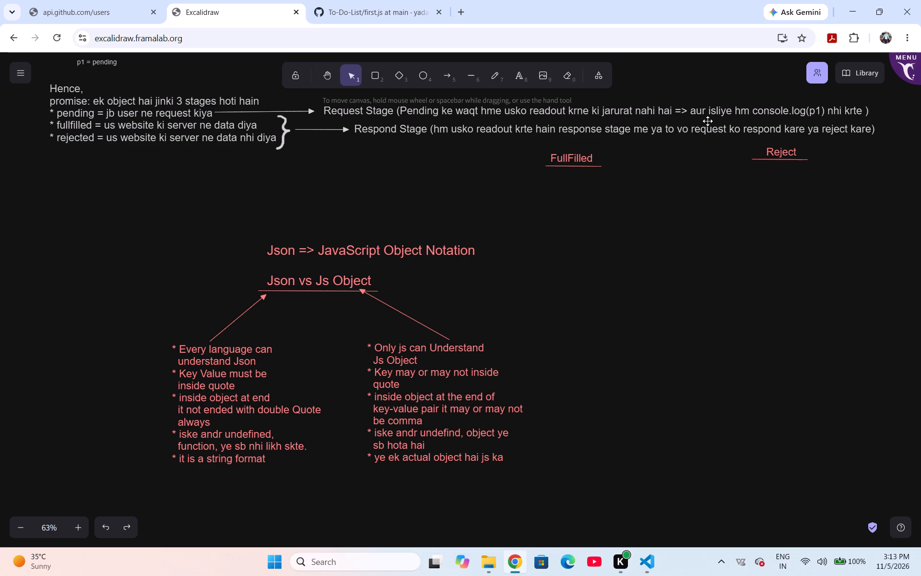
Start a text list below the Reject underline with the first entry "*1) internet Down".
left_click(519, 73)
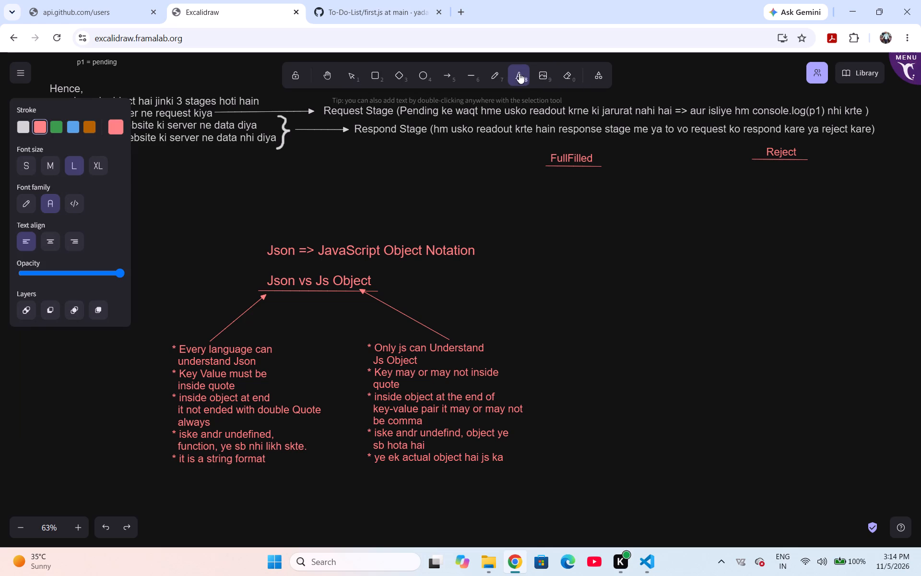
left_click(744, 175)
key("asterisk")
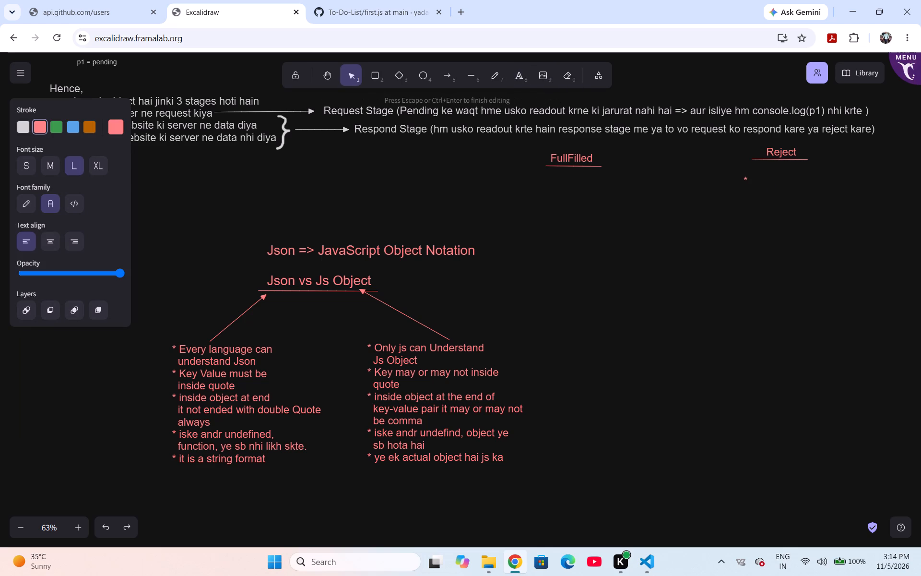
key("1")
type(")")
key("space")
type("internet Dowb")
key("BackSpace")
key("n")
Add the second line "*2) Server Down" to the list under Reject.
key("Return")
key("asterisk")
key("2")
type(")")
key("space")
type("Server")
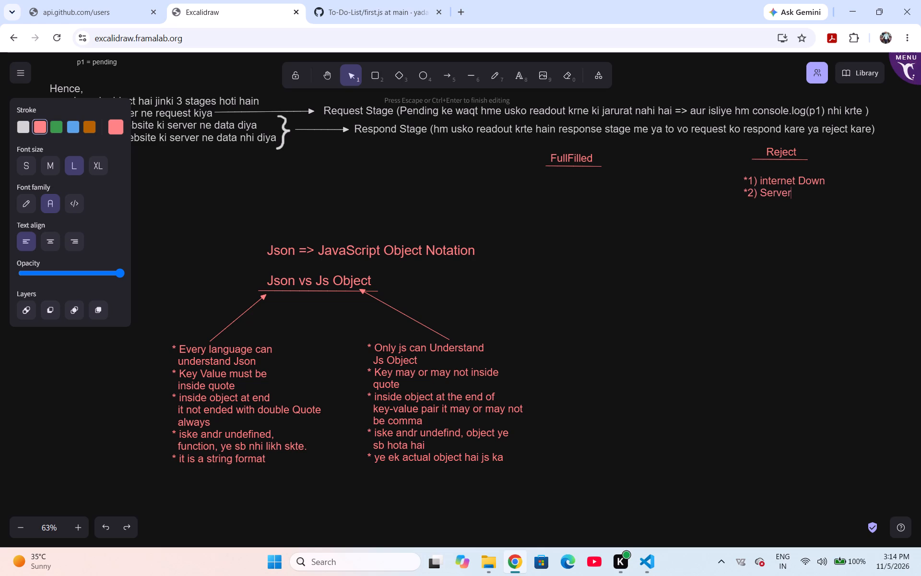
key("space")
type("Down")
Add the third line "*3) DNS server down" to the list under Reject.
key("Return")
type("*3")
type(")")
key("space")
type("DNS")
key("space")
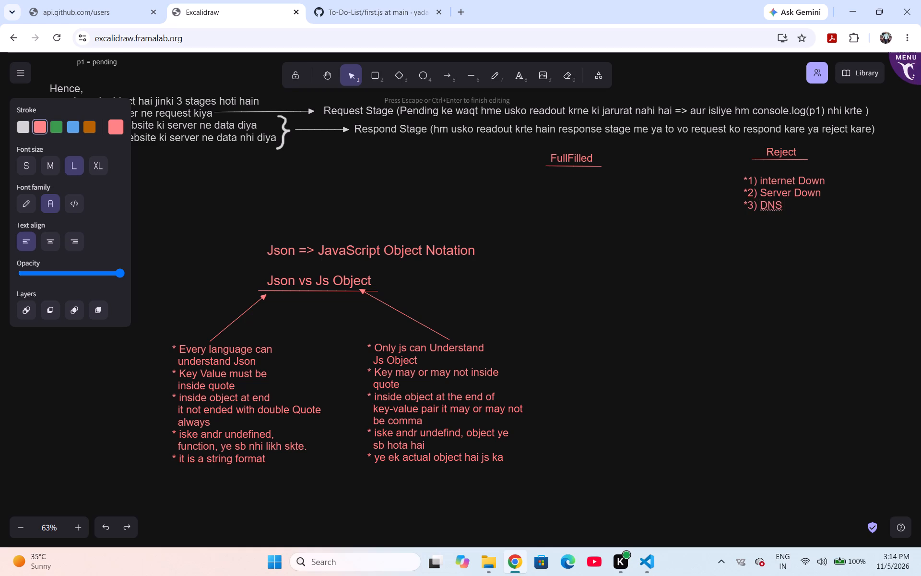
type("server do")
type("wn")
key("space")
Draw a rounded rectangle enclosing the three-line list under Reject.
left_click(377, 68)
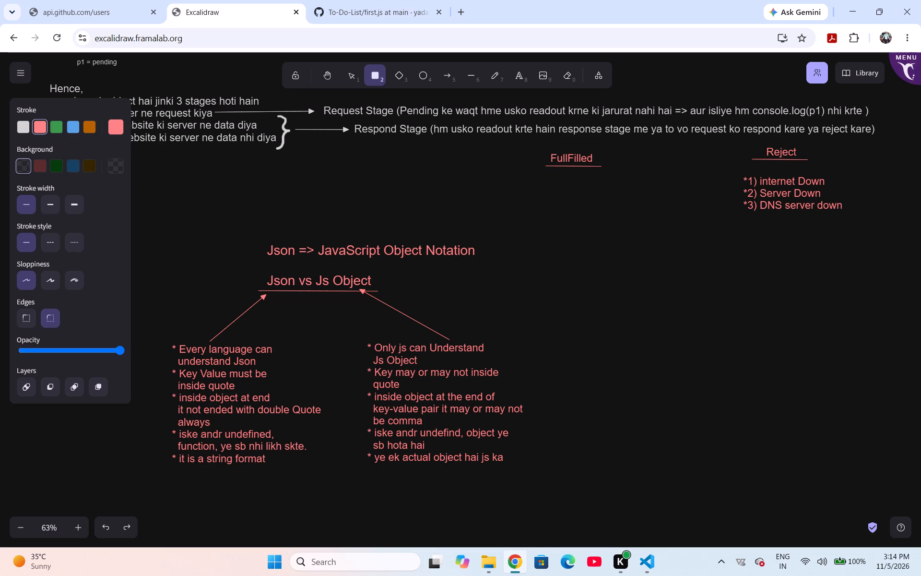
left_click_drag(735, 168, 854, 225)
left_click(816, 244)
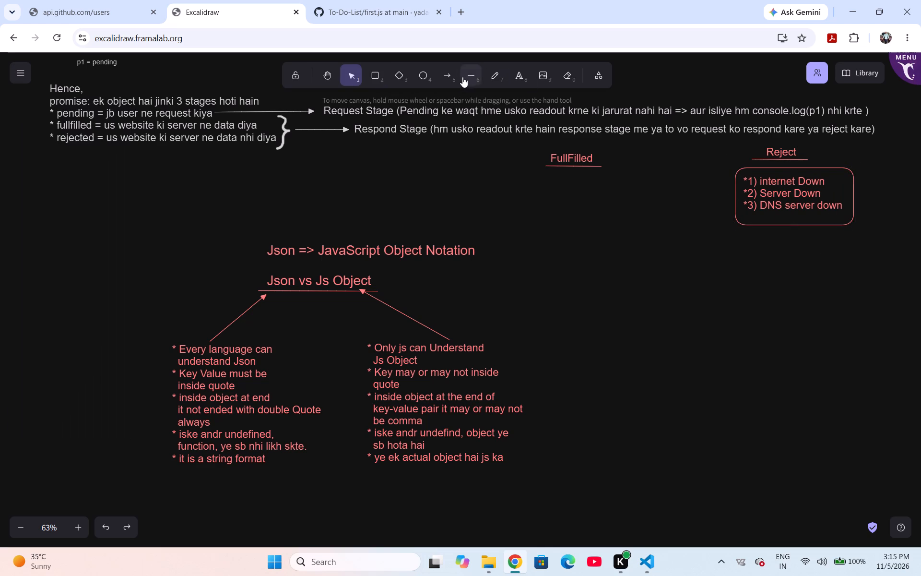
Draw a short arrow from below the Reject list's box, slanting down and to the right.
left_click_drag(450, 77, 718, 162)
left_click(442, 70)
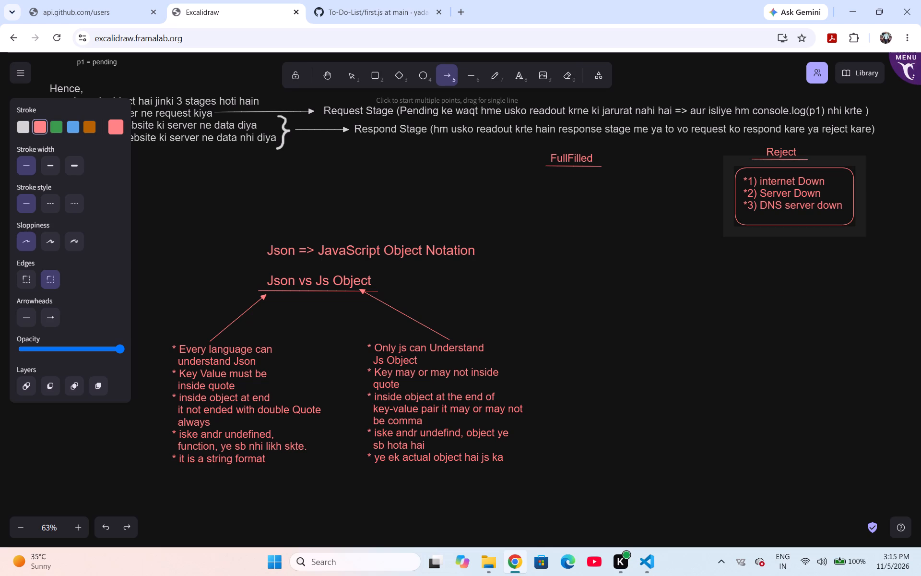
left_click_drag(782, 228, 794, 244)
left_click_drag(794, 244, 803, 240)
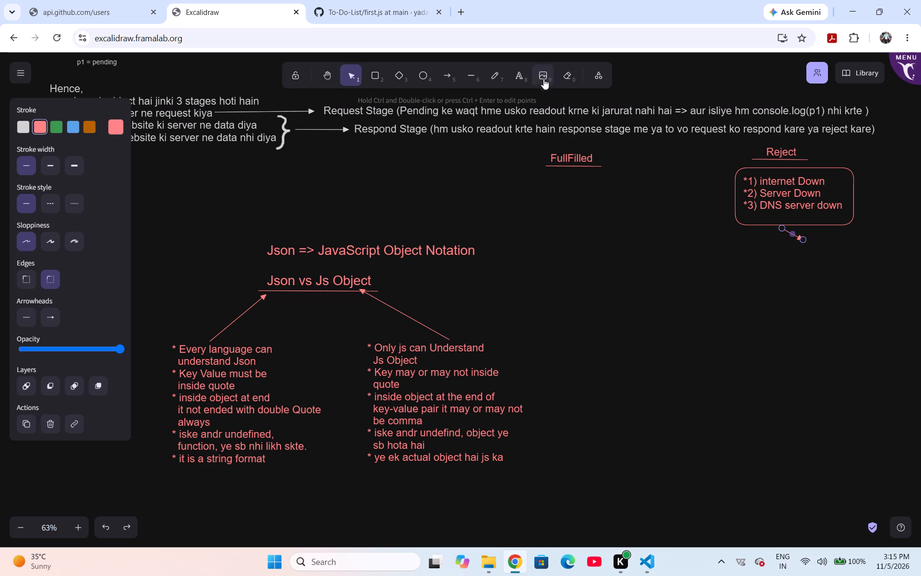
Add a text note at the tip of the arrow below the Reject list's box reading "En hi 3 Cases me reject".
left_click(527, 70)
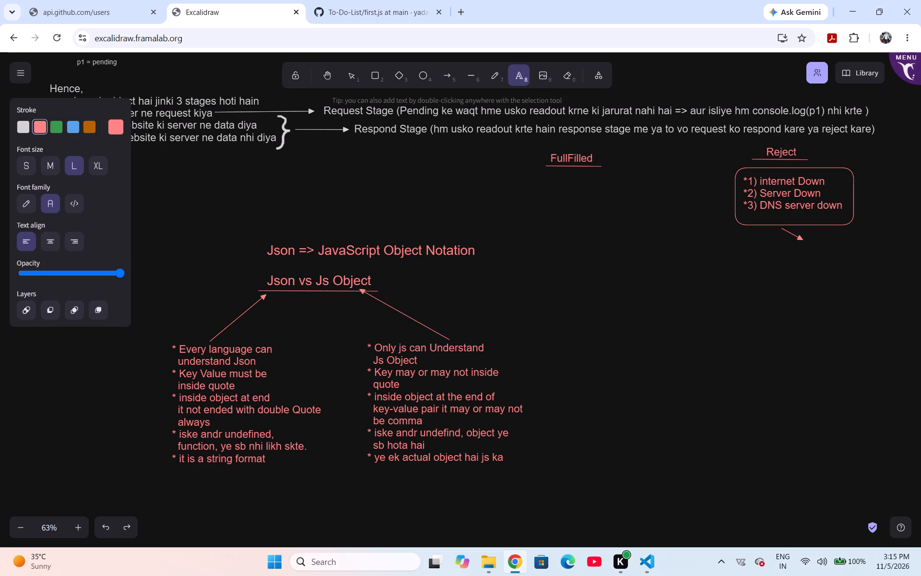
left_click(806, 239)
type("In")
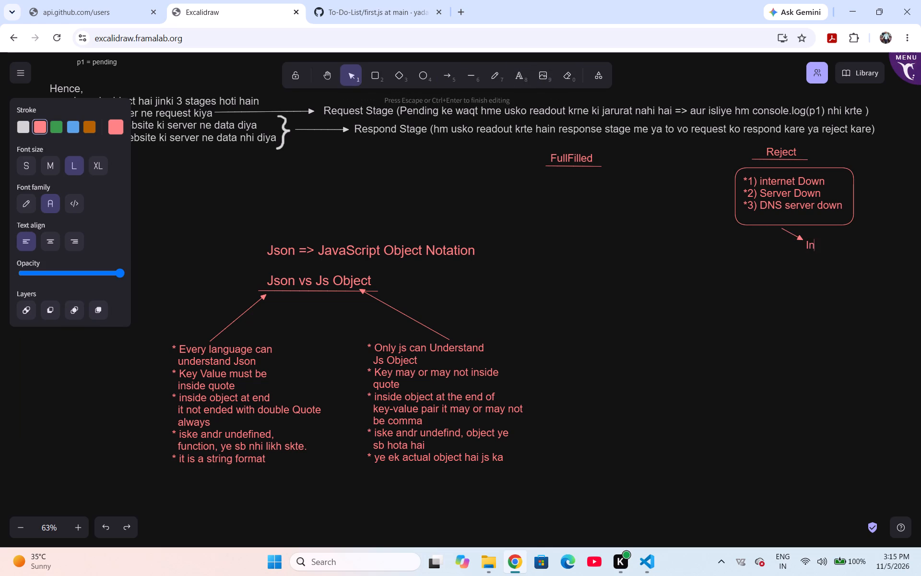
key("space")
type("hi")
key("space")
key("Up")
key("Left")
key("Left")
key("Left")
key("Right")
key("BackSpace")
key("shift+e")
key("Right")
key("Right")
key("Right")
key("Right")
key("space")
type("3 Cases")
key("space")
type("me")
key("space")
type("reject")
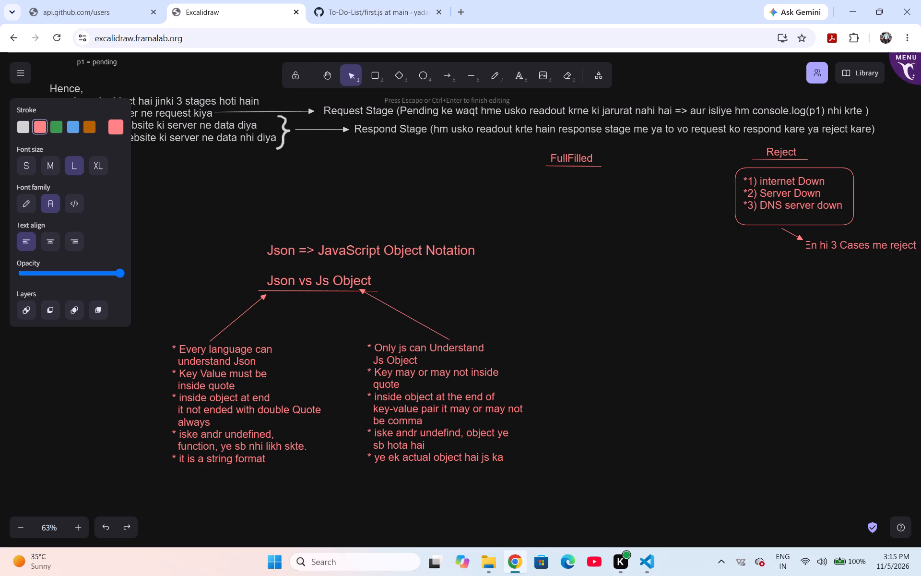
key("space")
Add the second line "chalega baki saare case me" to the note below the Reject box.
key("Return")
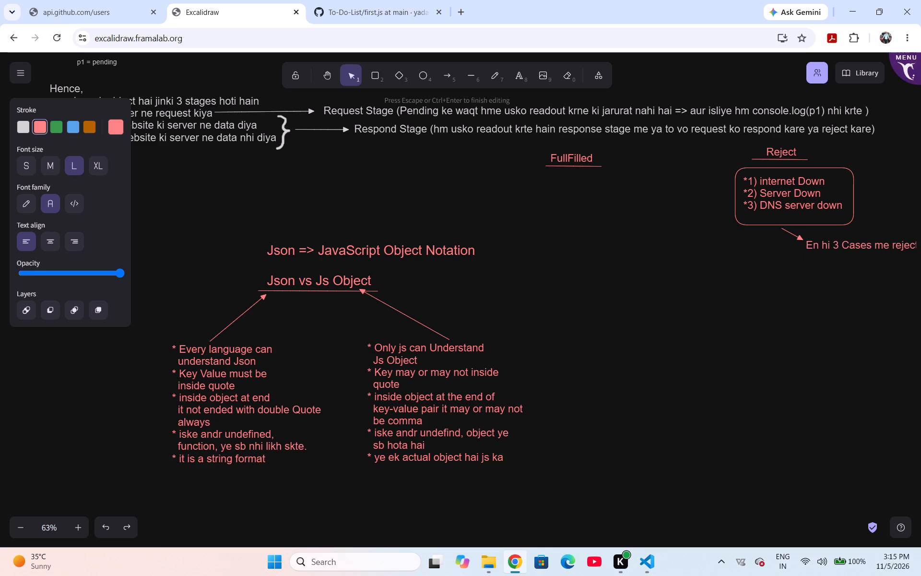
type("chalega baki assare")
key("space")
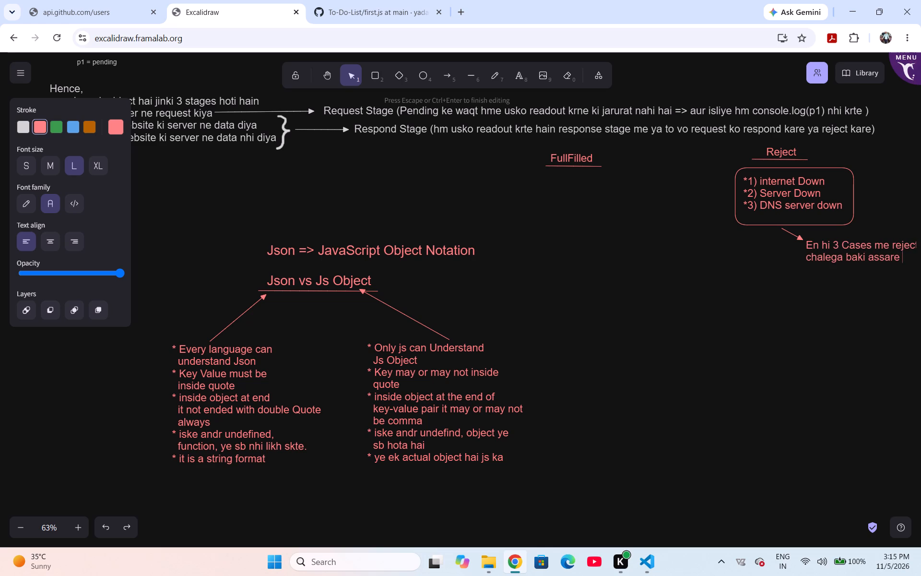
key("BackSpace")
key("BackSpace")
key("BackSpace")
key("BackSpace")
key("BackSpace")
key("BackSpace")
key("BackSpace")
type("saare case me")
key("space")
Add the third line "response wala chalega chahe" to the note below the Reject box.
key("Return")
type("response wala chalega")
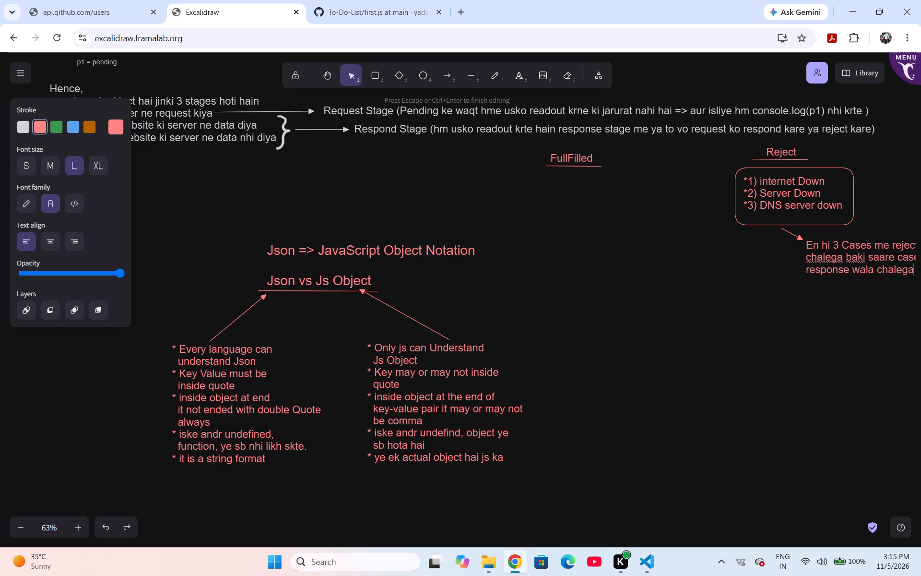
key("space")
type("cg")
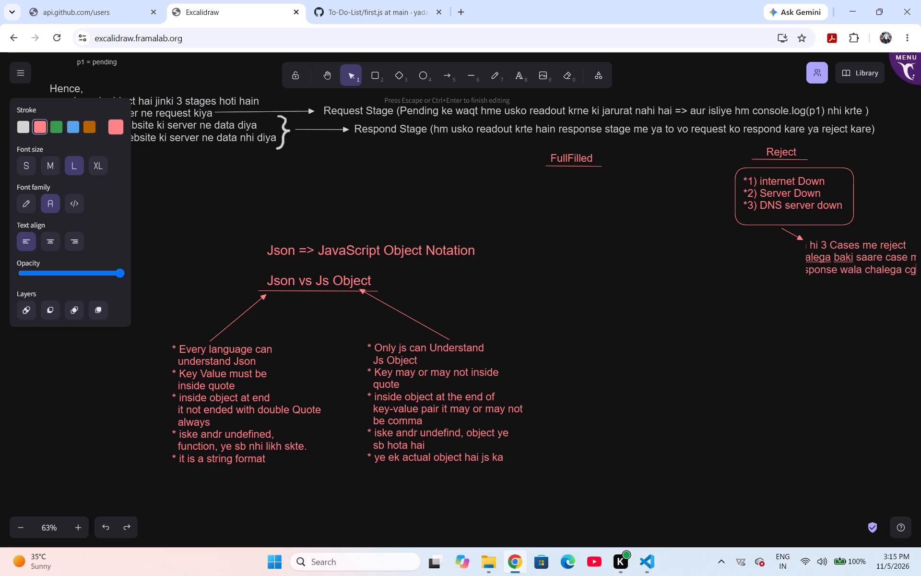
key("BackSpace")
type("hahe")
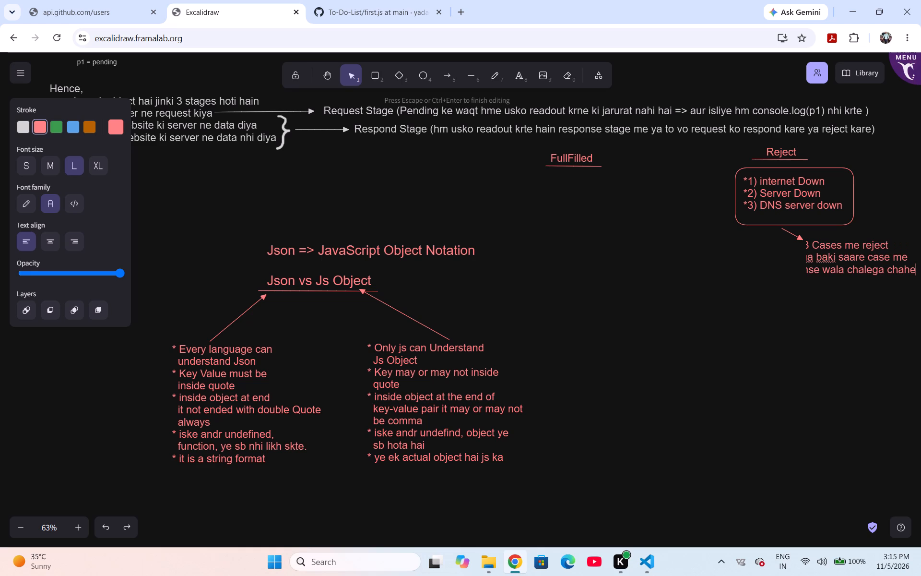
key("Return")
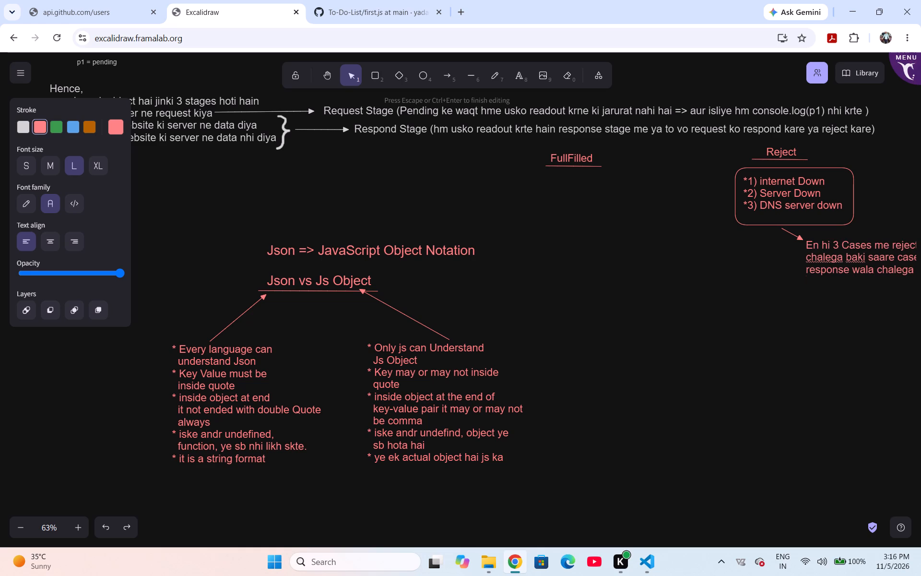
Replace the word "response" with "fullFilled" in the note's third line and finish editing the note.
key("Left")
key("Left")
key("Left")
key("Left")
key("Left")
key("Left")
key("Left")
key("Left")
key("Left")
key("Left")
key("Left")
key("Left")
key("Left")
key("Left")
key("Left")
key("Left")
key("Left")
key("Left")
key("Left")
key("Left")
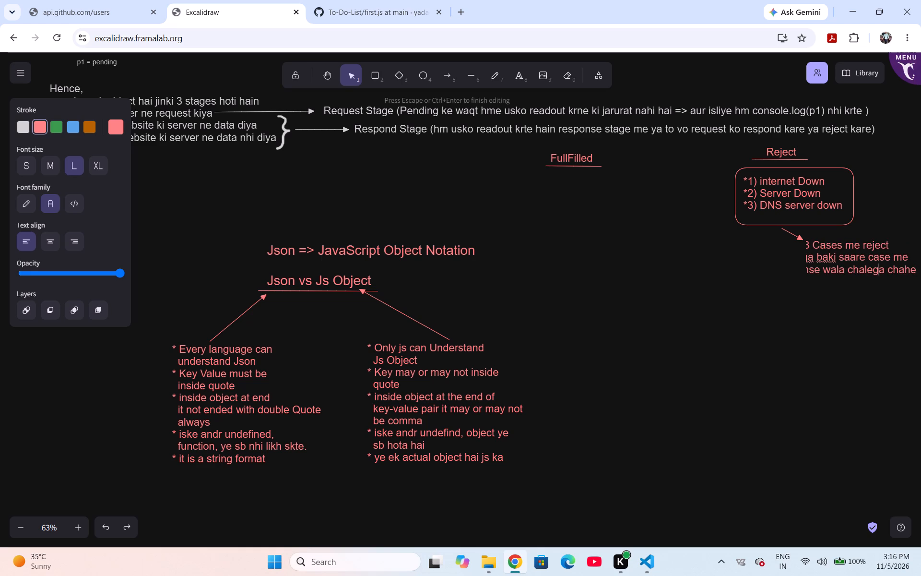
key("Left")
key("Left")
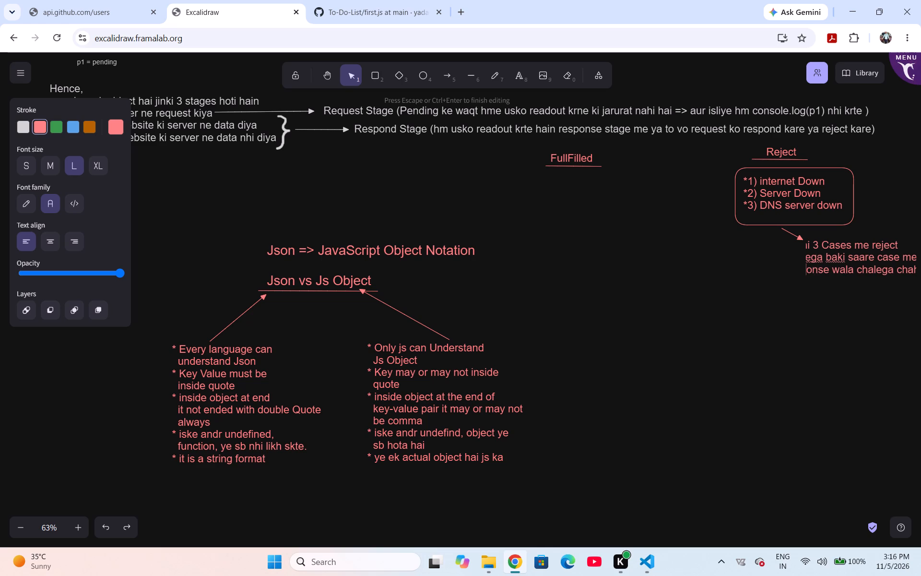
key("Left")
key("Left")
key("Left")
key("Left")
key("Left")
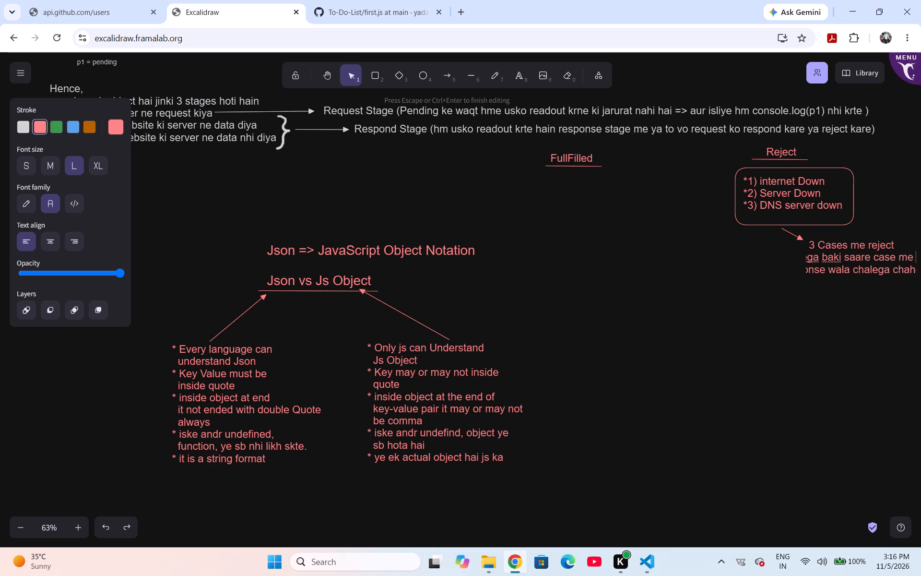
key("Left")
key("Left")
key("Right")
key("Right")
key("Right")
key("Right")
key("Right")
key("Right")
key("Right")
key("Right")
key("Right")
key("Right")
key("Right")
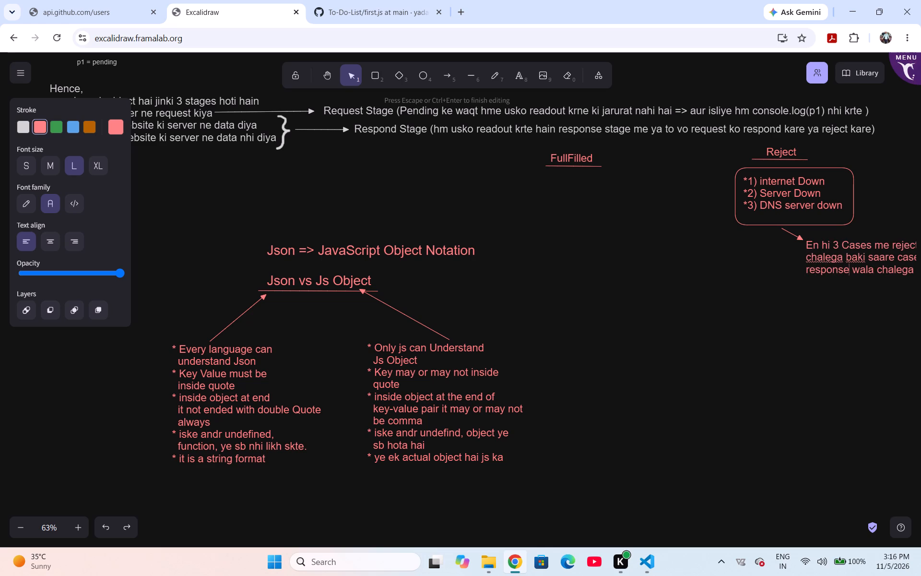
key("BackSpace")
key("BackSpace")
key("BackSpace")
key("BackSpace")
key("BackSpace")
key("BackSpace")
key("BackSpace")
key("BackSpace")
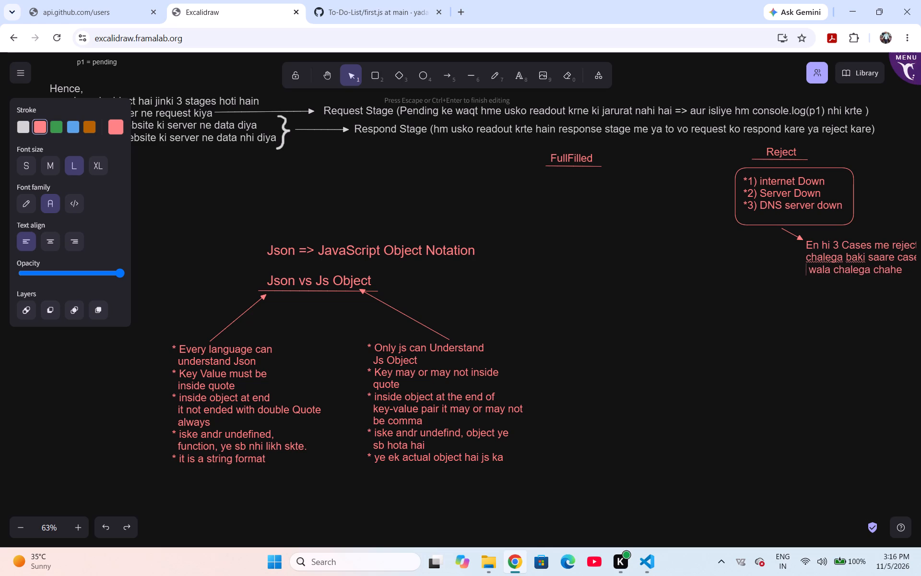
key("BackSpace")
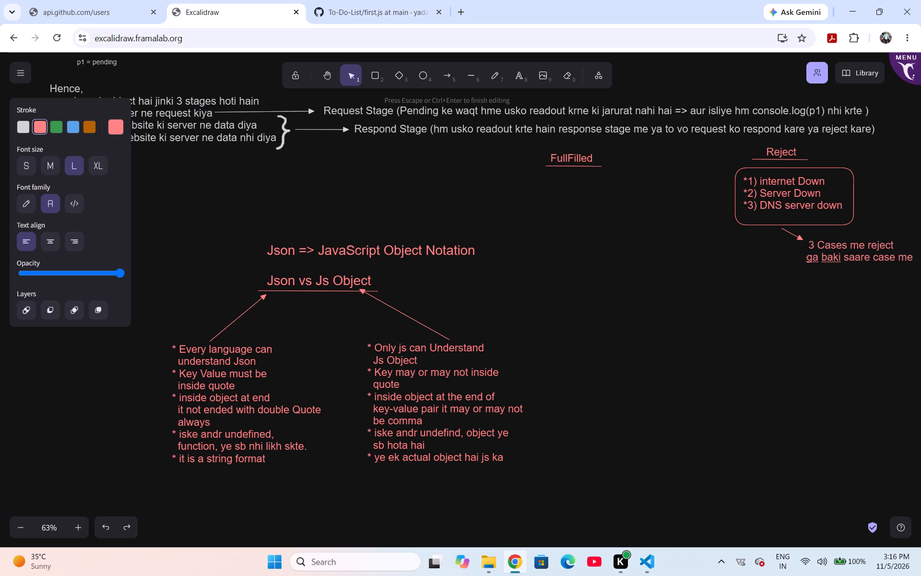
key("Return")
type("fullFill")
key("BackSpace")
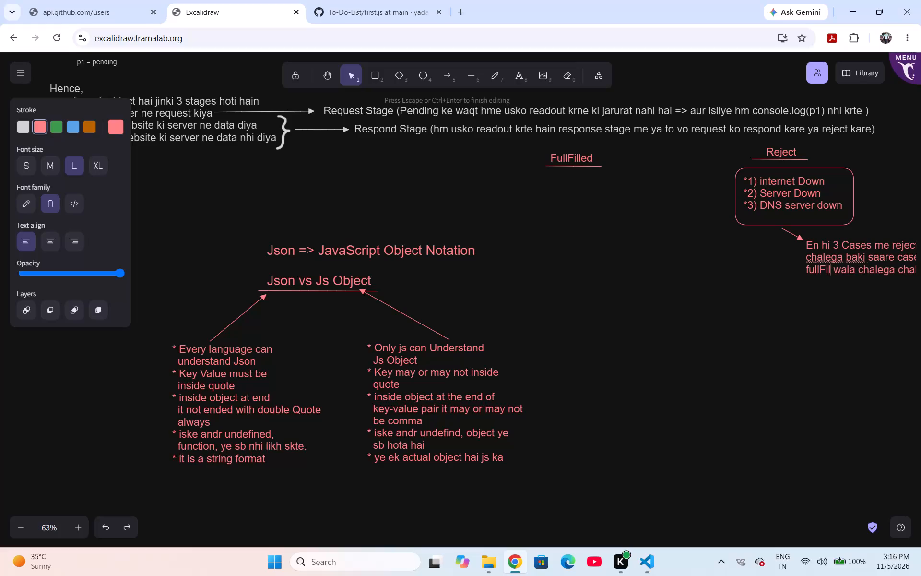
type("led")
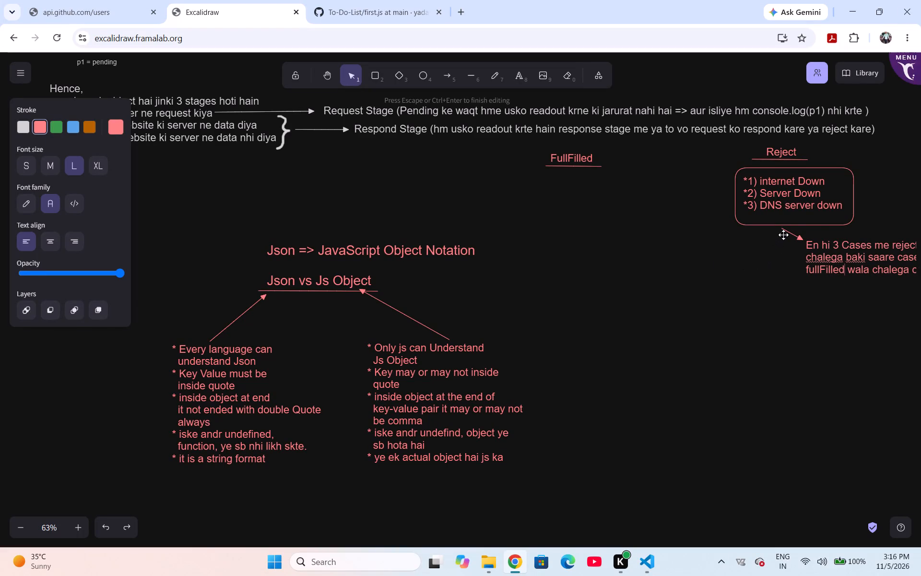
left_click(749, 255)
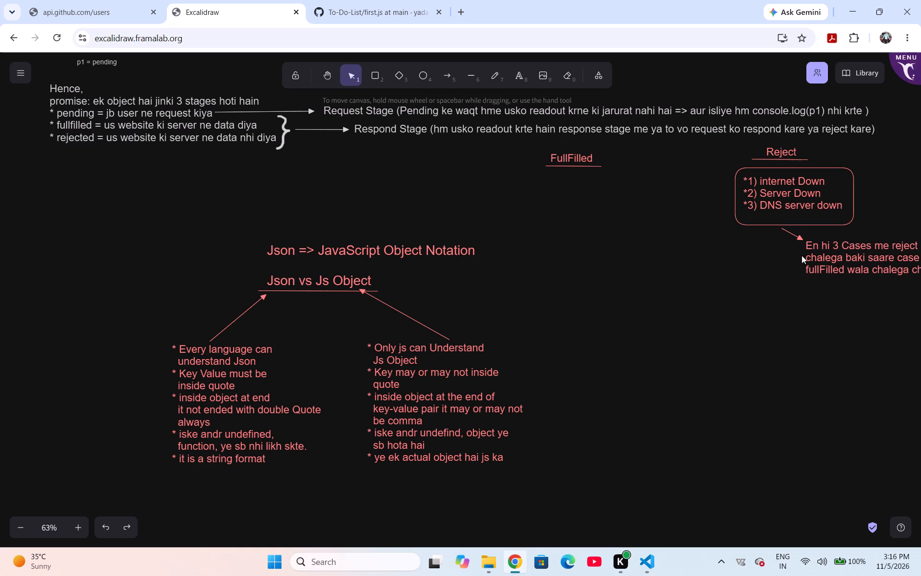
Move the three-line note leftward so it sits beneath the Reject list's box, just below the arrow.
left_click(879, 255)
left_click_drag(879, 255, 825, 261)
left_click(846, 320)
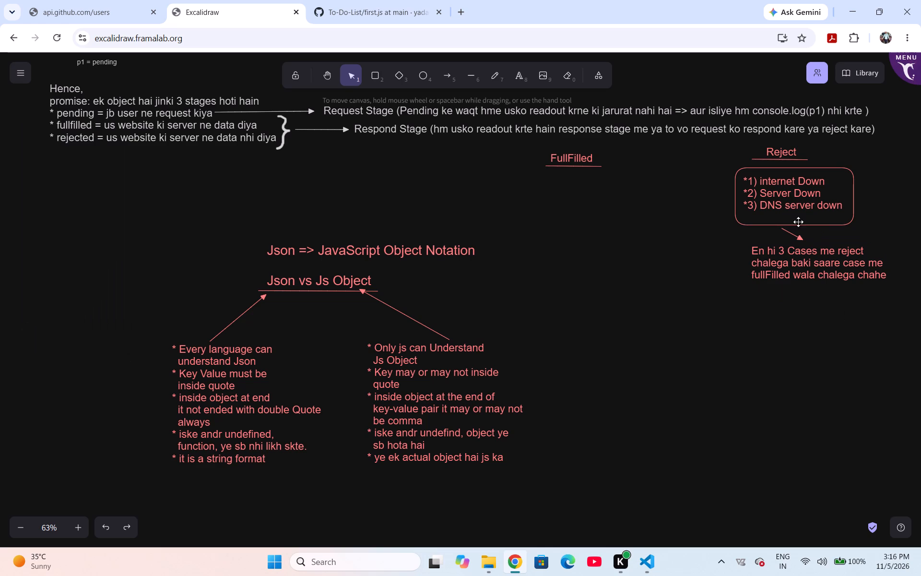
Add the fourth line "wrong link ho,chahe Api limit hit," to the note below the Reject box.
left_click(520, 76)
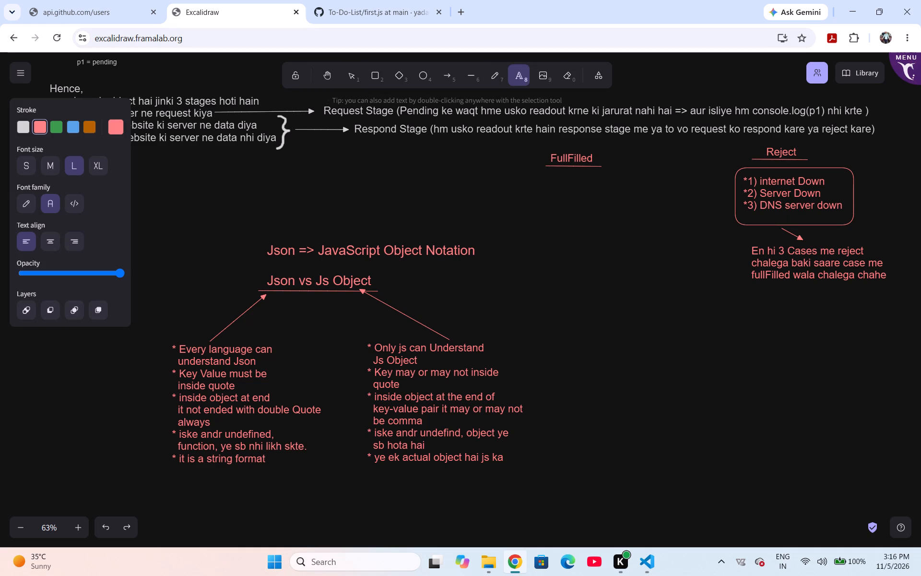
left_click(885, 277)
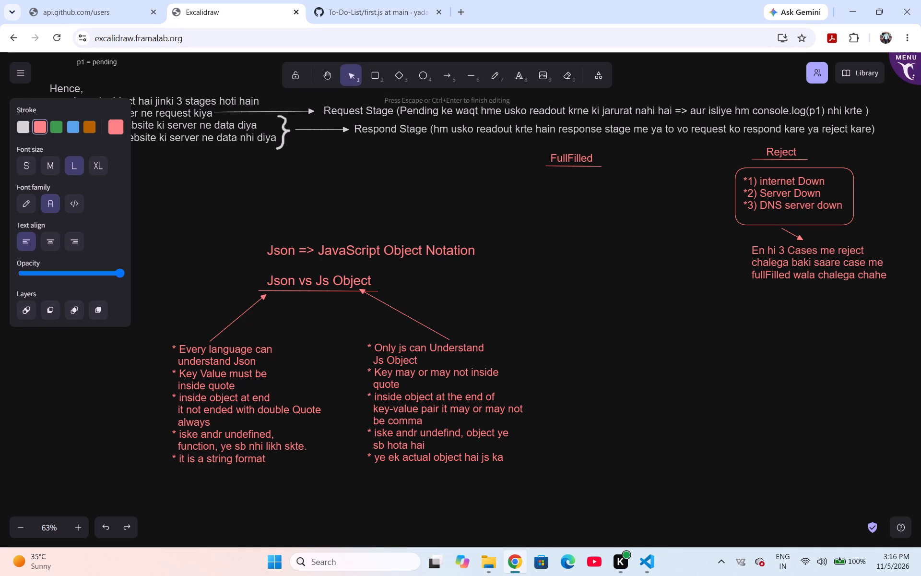
left_click(885, 277)
key("Return")
type("wrong link ho")
key("comma")
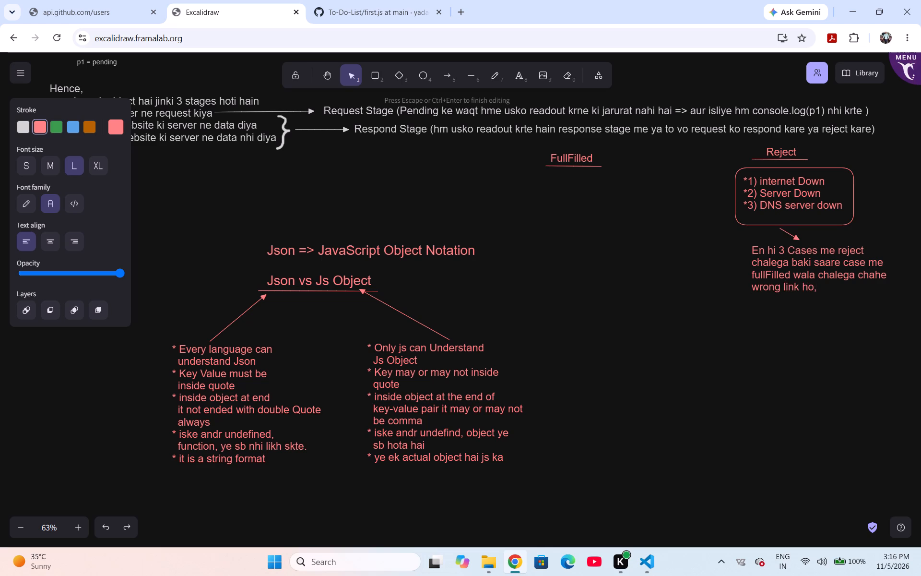
type("chahe")
key("space")
type("Ap")
type("i limit hit")
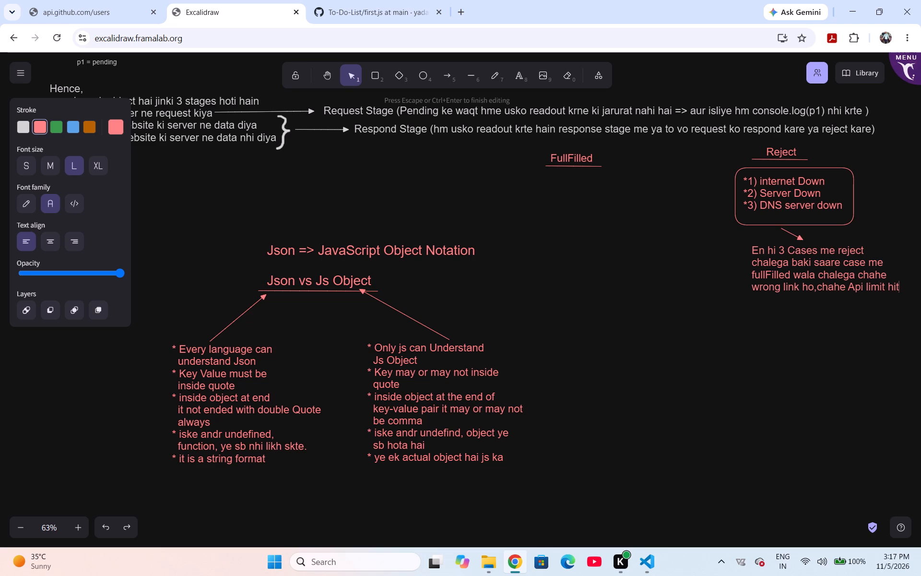
key("comma")
Add the fifth line "chahe User not found en saare cases" to the note below the Reject box.
key("Return")
type("chahe")
key("space")
type("Ua")
key("BackSpace")
type("ser not found")
key("space")
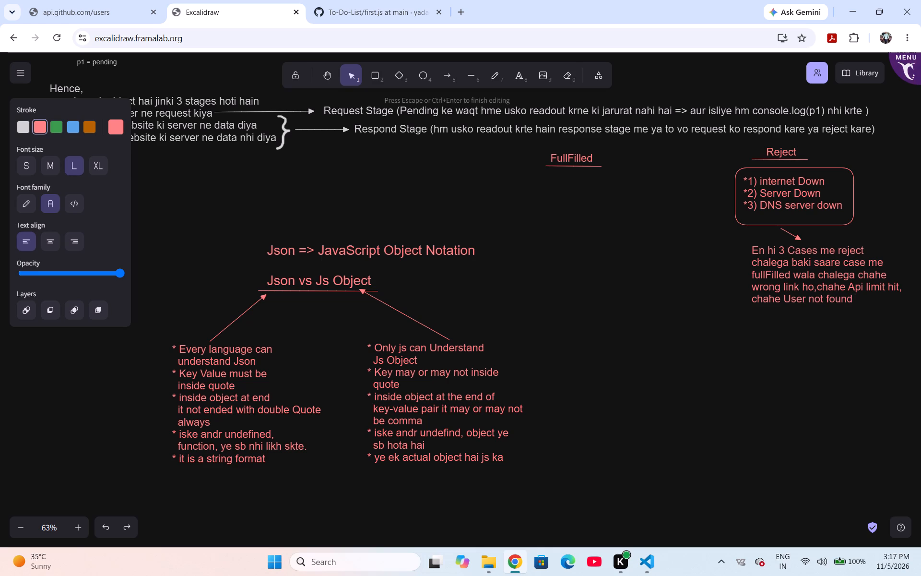
type("en saare cases")
key("space")
Start the note's sixth line with "me Fullfilled wala chalega".
key("Return")
type("me")
key("space")
type("Fullfilled wlaa")
key("space")
key("c")
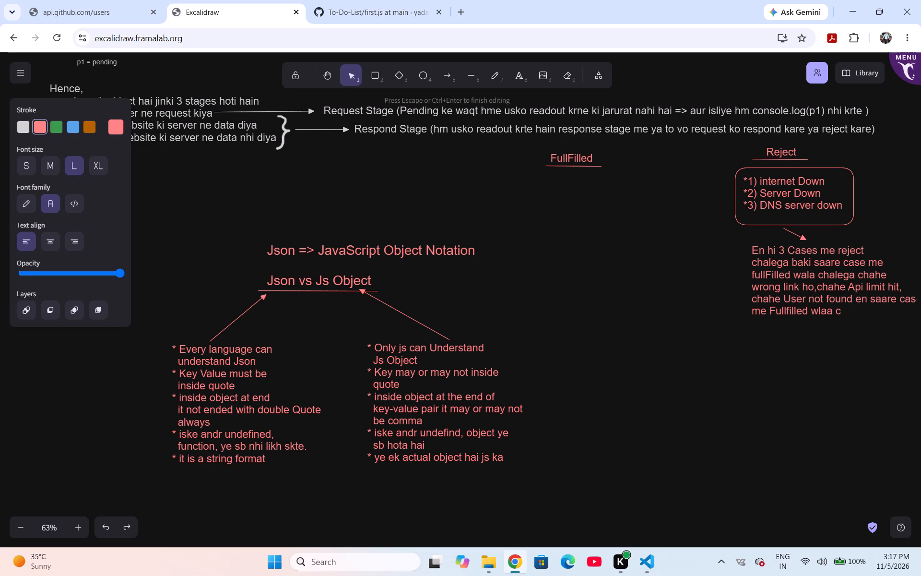
key("BackSpace")
key("BackSpace")
key("BackSpace")
key("BackSpace")
key("BackSpace")
type("aka")
key("BackSpace")
key("BackSpace")
type("la")
key("space")
type("che")
key("BackSpace")
type("alega")
key("space")
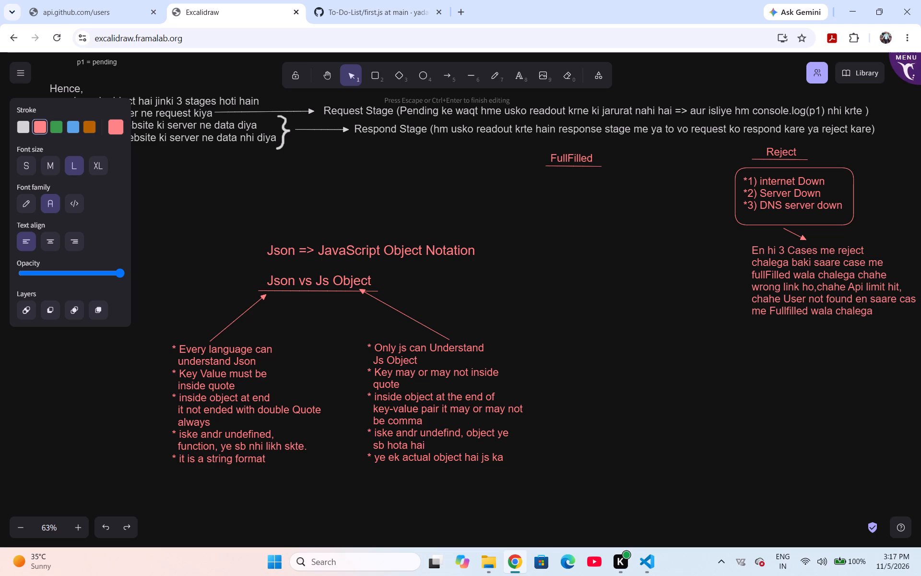
Continue the note's sixth line with "bcz respond".
type("bca")
key("space")
key("BackSpace")
key("BackSpace")
type("z")
key("space")
type("reso")
key("BackSpace")
type("pond")
key("space")
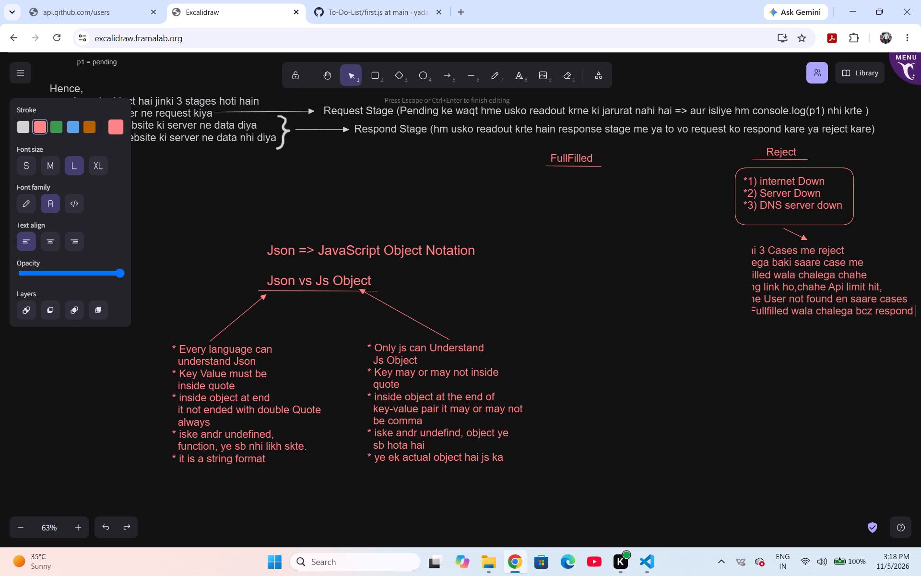
Add the seventh line "to de hi rha hai na" to the note and finish editing it.
key("Return")
type("to de hi rha hai na")
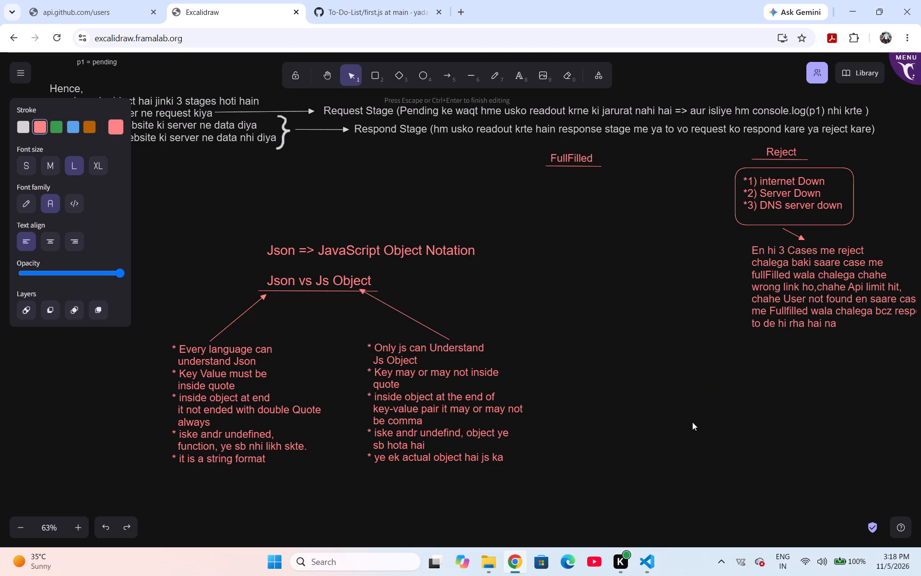
scroll(692, 422, "up", 4)
left_click(626, 338)
Draw a red rounded rectangle around the seven-line note below the Reject list's box.
scroll(626, 338, "up", 2)
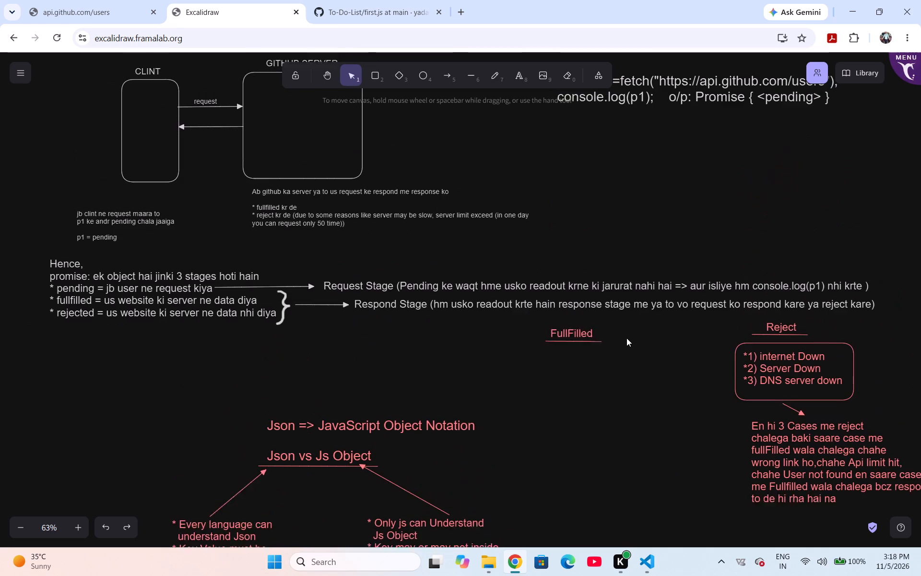
scroll(626, 338, "up", 2)
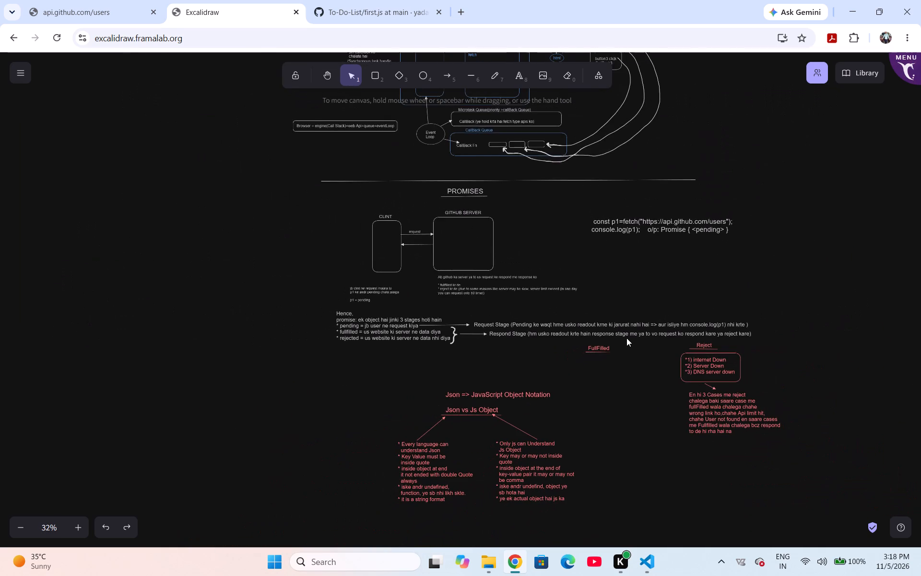
scroll(626, 338, "left", 1)
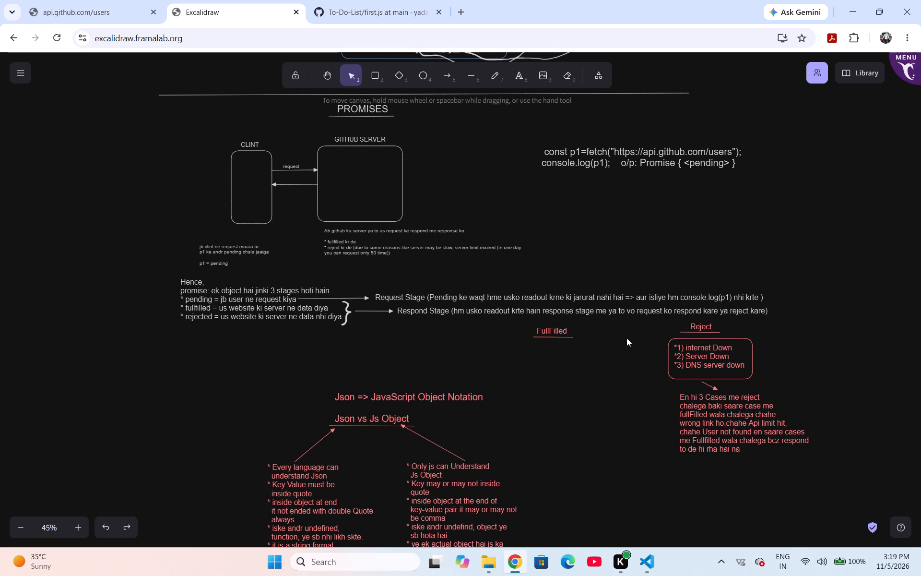
scroll(626, 338, "down", 2)
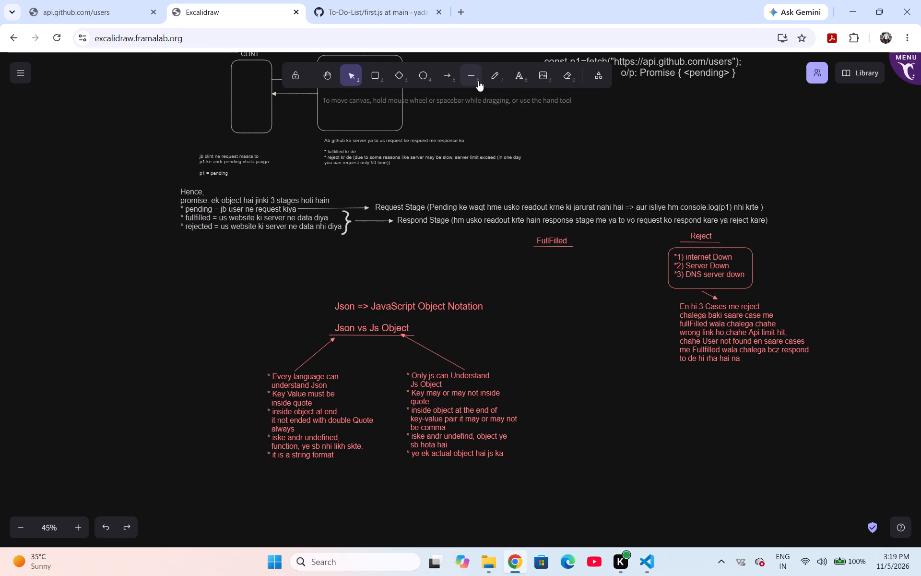
left_click(378, 75)
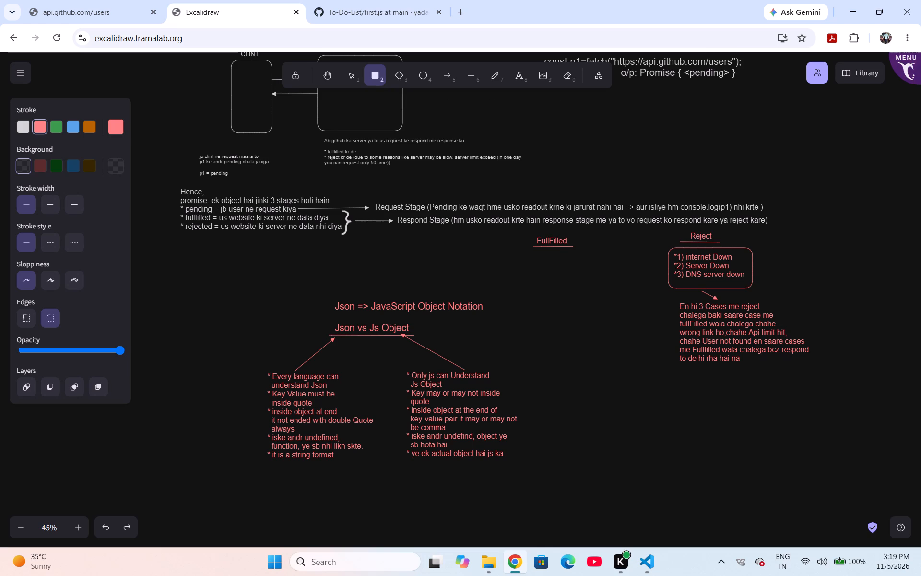
left_click_drag(668, 300, 811, 374)
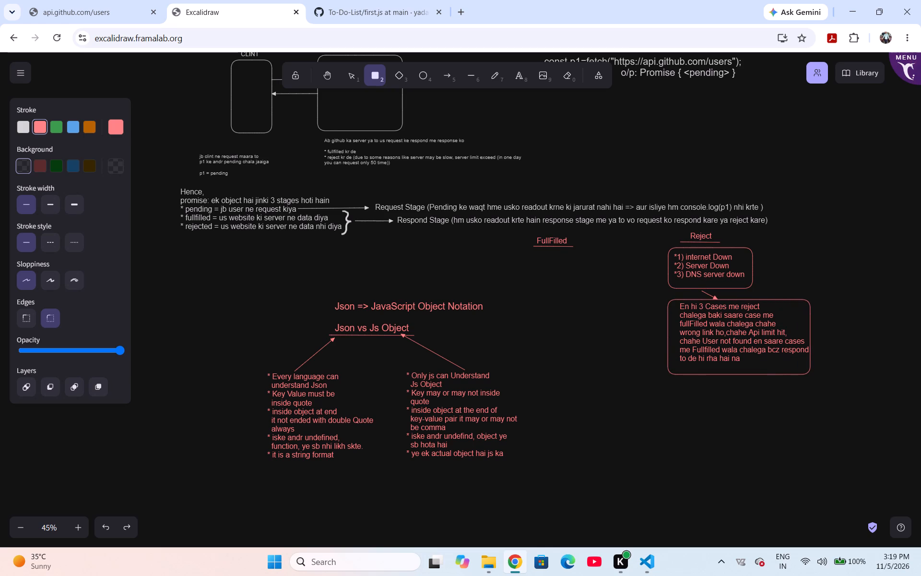
left_click_drag(811, 374, 813, 374)
left_click(580, 252)
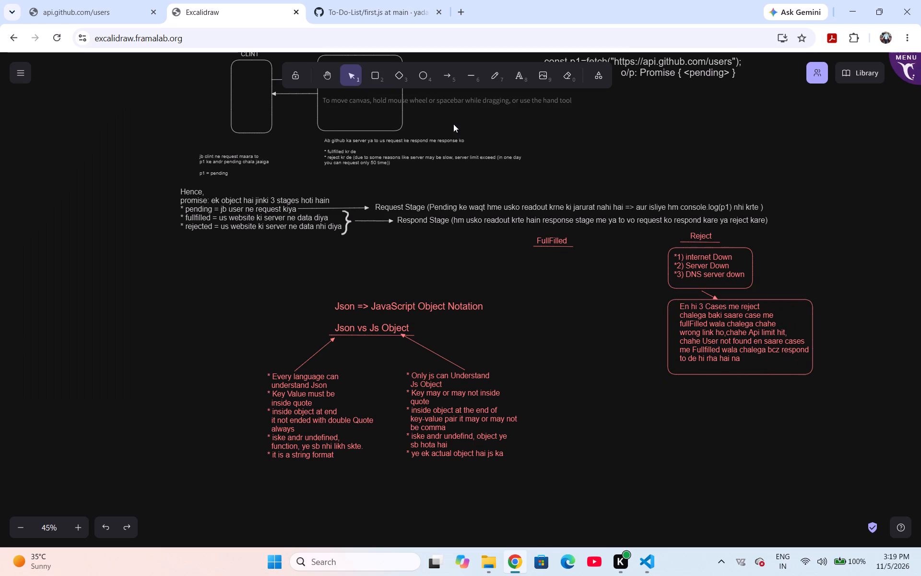
Draw a short red arrow from the empty area below the note's box up to its bottom edge.
left_click(451, 77)
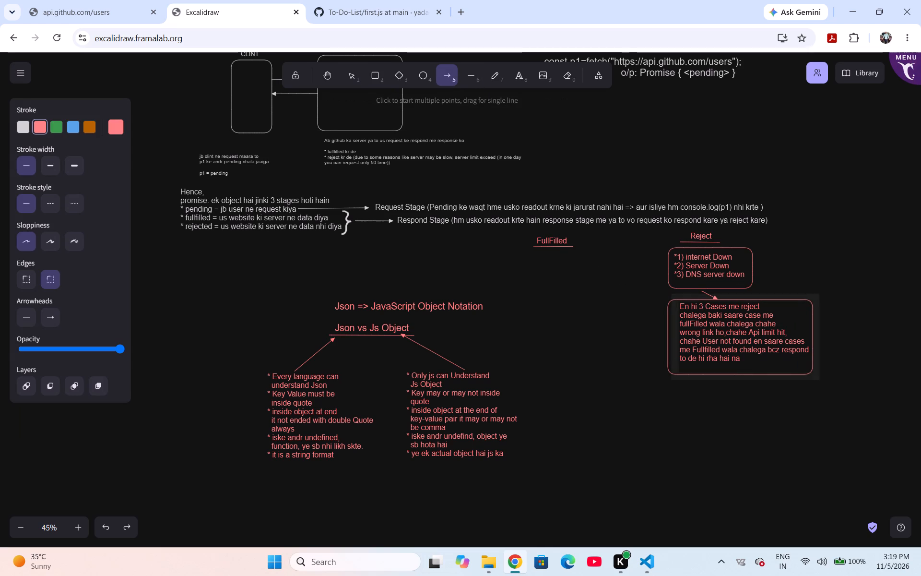
left_click_drag(721, 408, 730, 375)
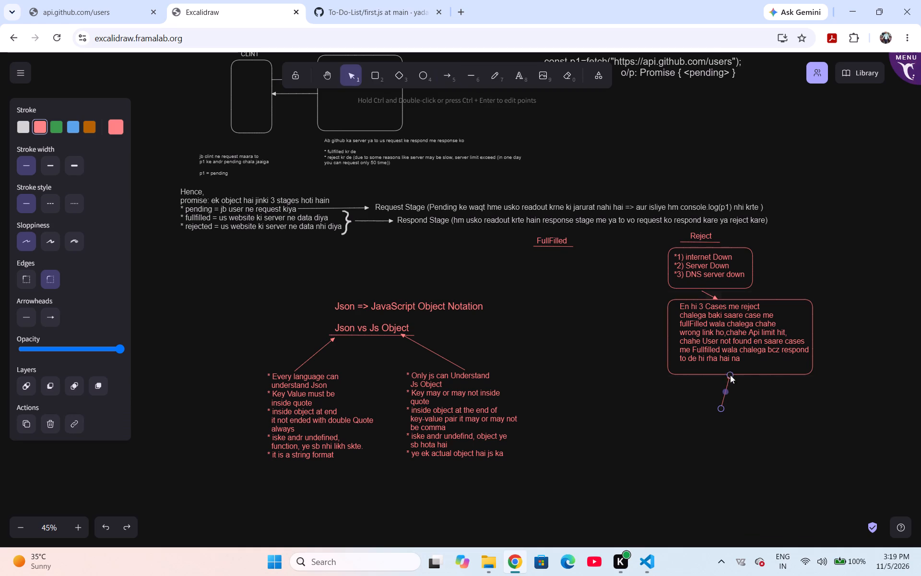
left_click(729, 419)
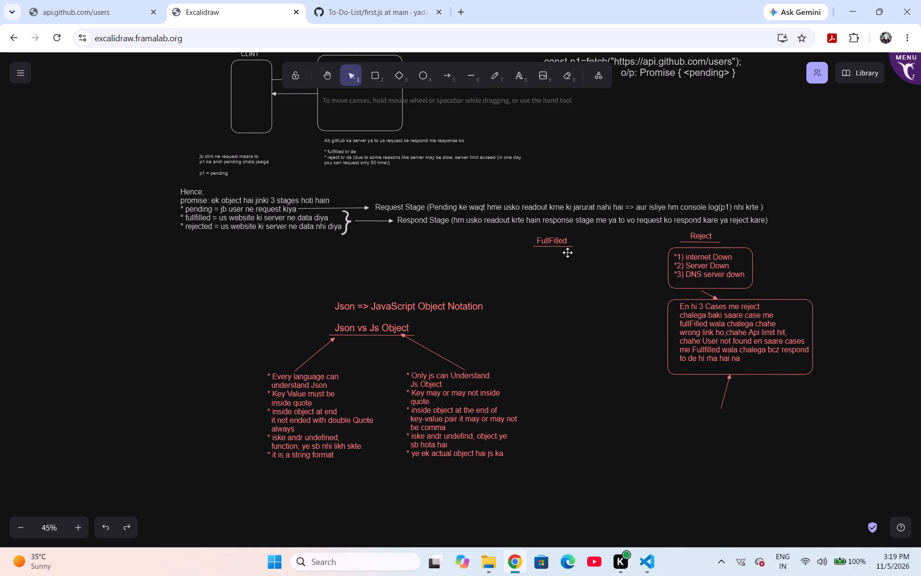
Add a two-line text at the new arrow's tail reading "isko handle krne ke liye catch" and "wale block me likha hai hmne".
left_click(510, 71)
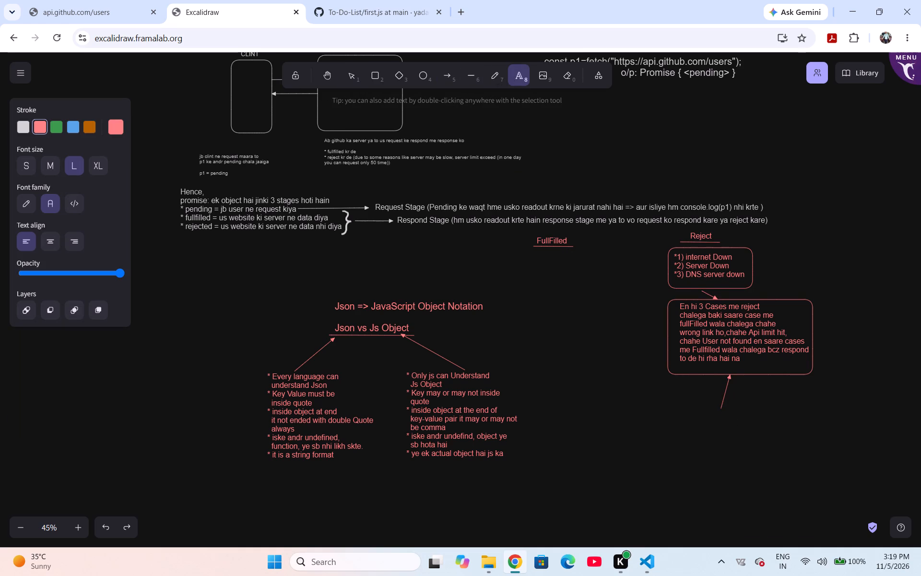
left_click(727, 413)
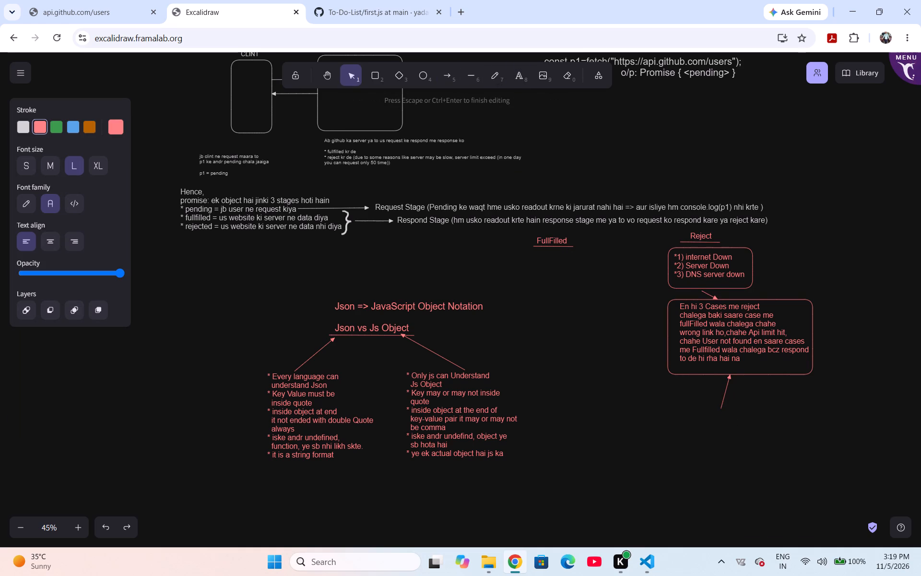
type("isko")
key("space")
type("handle krne ke liye catcj")
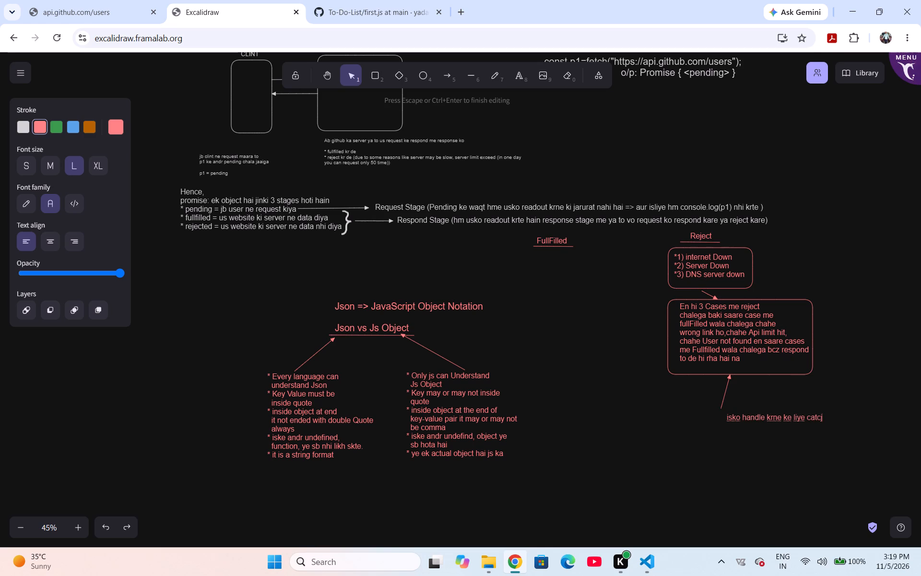
key("BackSpace")
type("h")
key("space")
key("Return")
type("wale block me likha hai hmne")
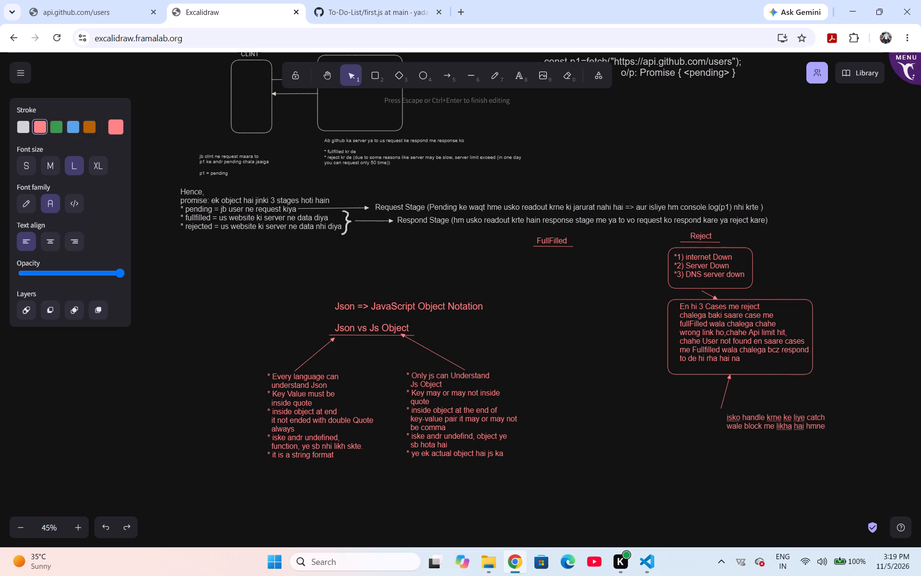
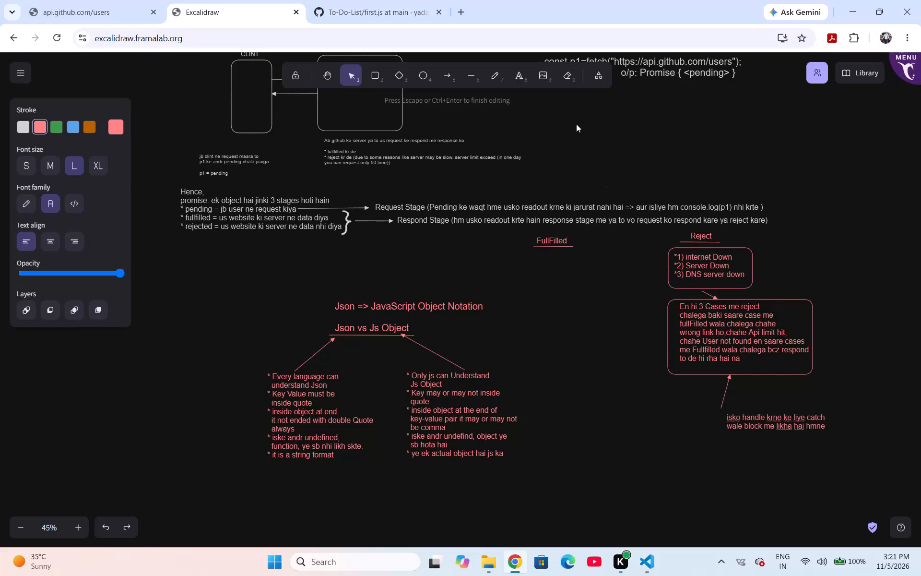
Add a two-line text below the FullFilled heading reading "agr server ne reply diya to" and "vo fullfilled ki condition me aaiag".
left_click(523, 68)
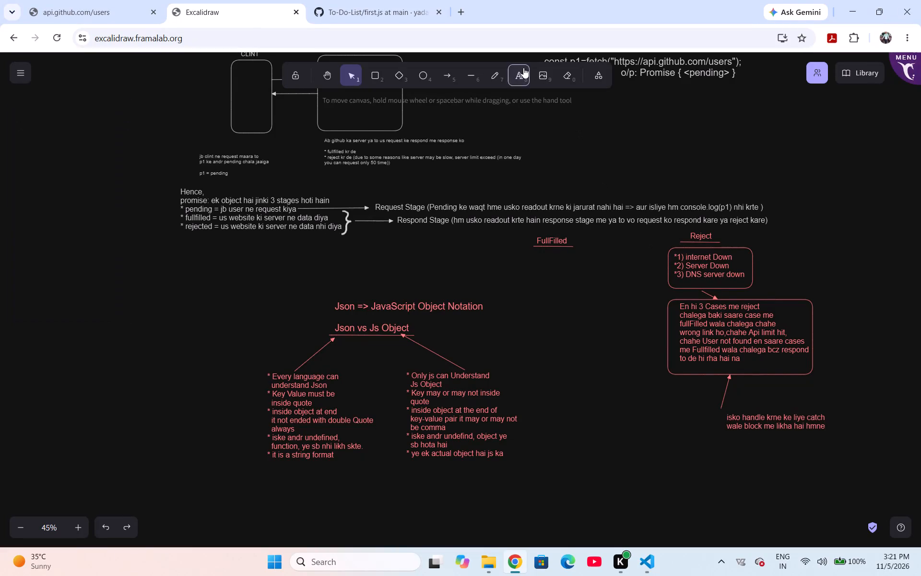
left_click(522, 253)
type("agr")
key("space")
type("server ne reply diya to")
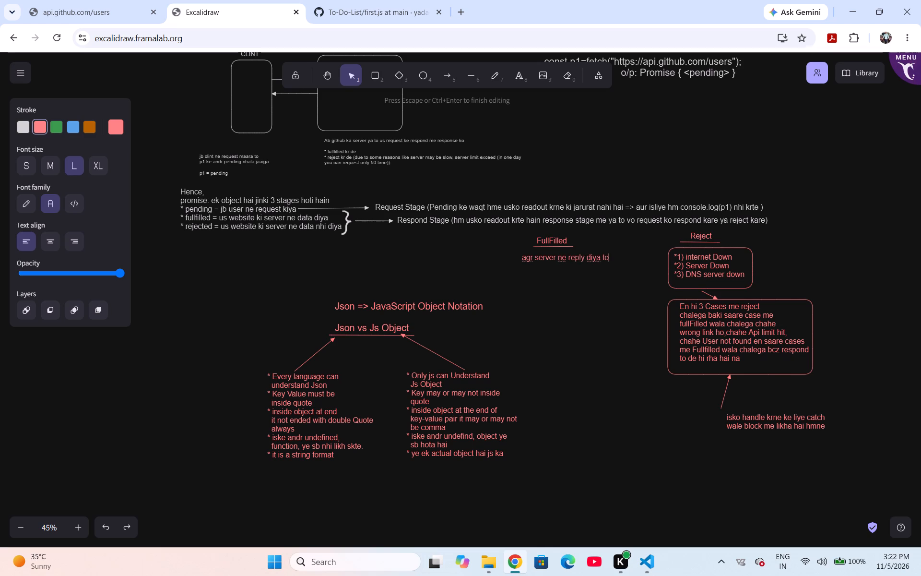
key("space")
key("Return")
key("c")
key("BackSpace")
type("vo fullfilled ki condition me aaiag")
key("space")
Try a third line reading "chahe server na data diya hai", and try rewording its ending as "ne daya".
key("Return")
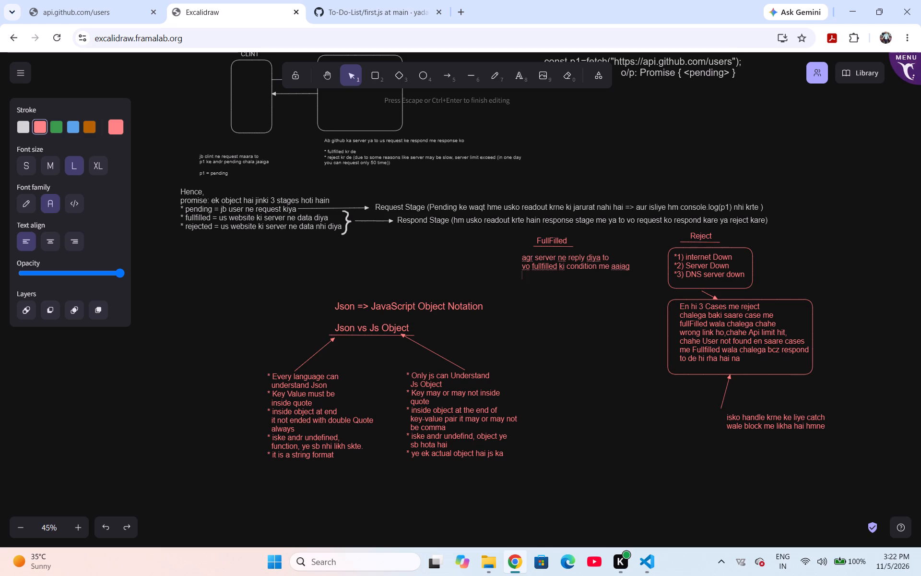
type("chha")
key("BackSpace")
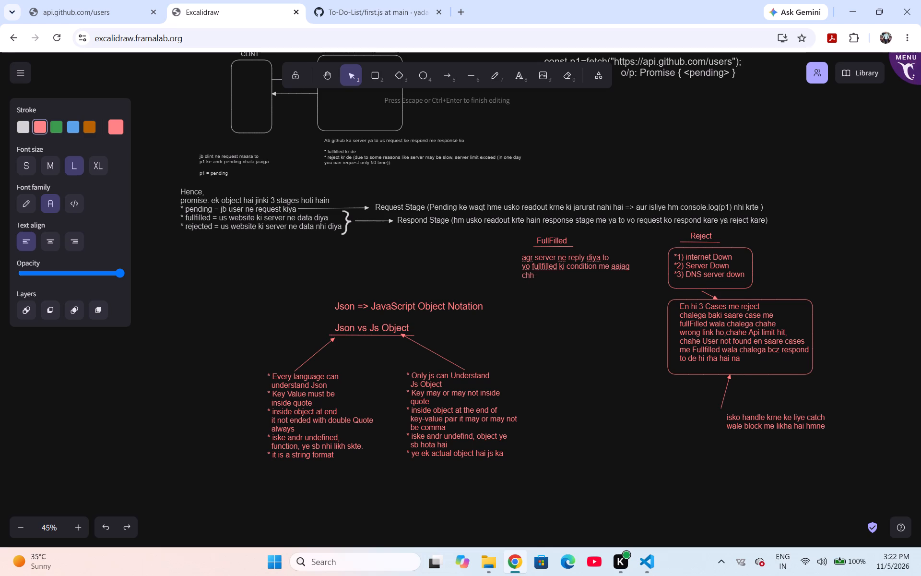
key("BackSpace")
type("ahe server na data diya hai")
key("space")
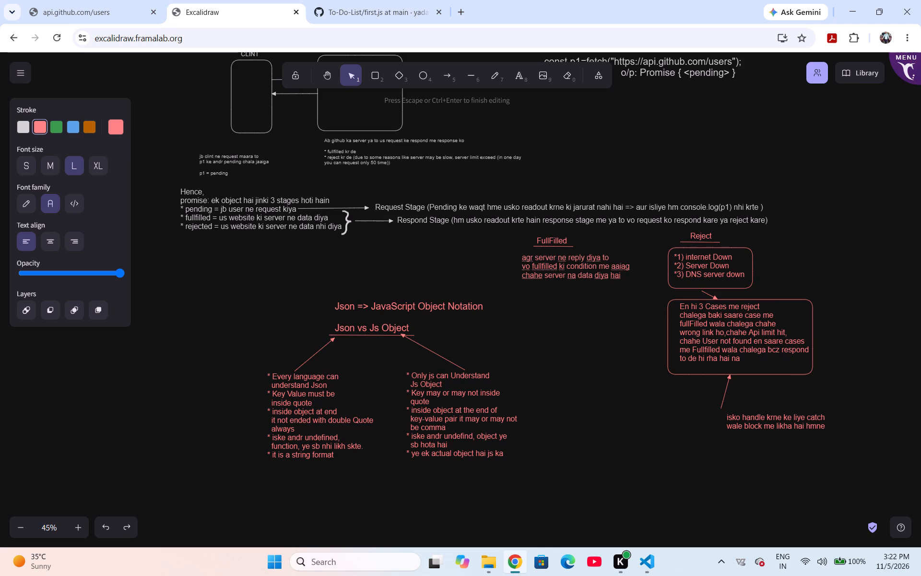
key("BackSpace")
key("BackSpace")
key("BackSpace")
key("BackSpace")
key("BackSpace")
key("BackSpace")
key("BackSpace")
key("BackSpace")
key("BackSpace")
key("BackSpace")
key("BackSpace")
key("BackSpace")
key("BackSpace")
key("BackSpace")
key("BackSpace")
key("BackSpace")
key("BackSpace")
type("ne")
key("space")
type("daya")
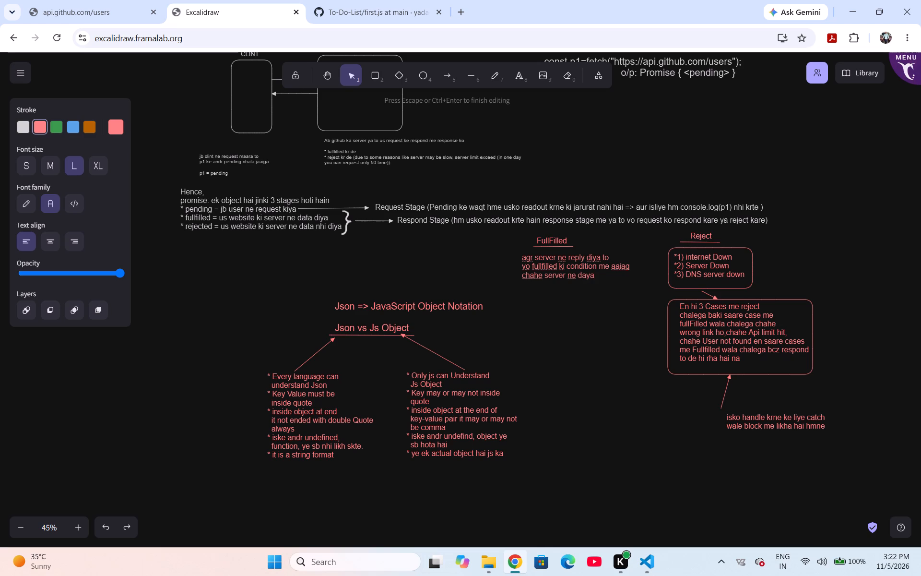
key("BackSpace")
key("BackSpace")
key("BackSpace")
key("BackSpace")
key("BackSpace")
Remove the unfinished third line and correct the end of the second line to "condition me aaiga".
key("BackSpace")
key("BackSpace")
key("BackSpace")
key("BackSpace")
key("BackSpace")
key("BackSpace")
key("BackSpace")
key("BackSpace")
key("BackSpace")
key("BackSpace")
key("BackSpace")
key("BackSpace")
key("BackSpace")
key("BackSpace")
key("BackSpace")
key("BackSpace")
key("BackSpace")
key("BackSpace")
key("BackSpace")
key("BackSpace")
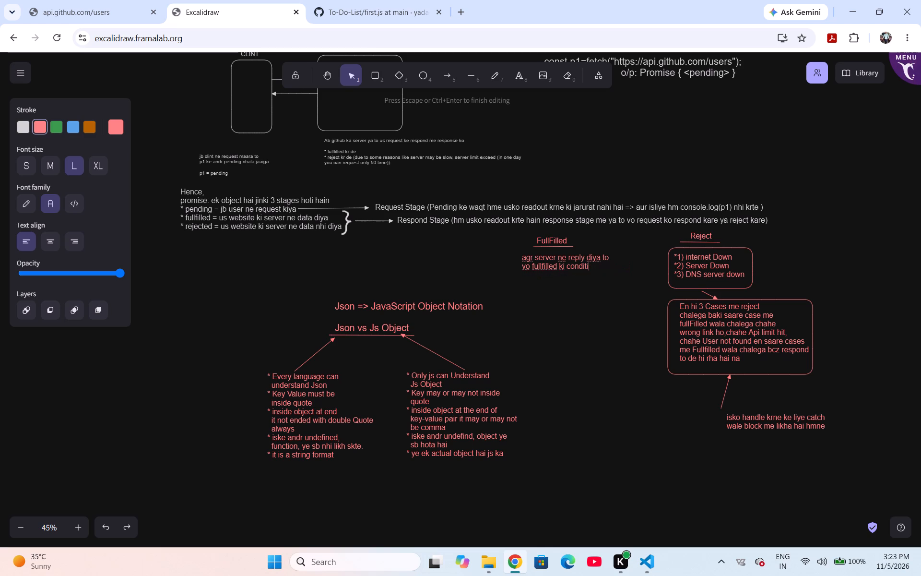
type("on me aaiga")
Extend the Reject heading to "Reject : Server se mera request baat hi nhi kr paaya ye aagiga reject case me" and finish editing.
left_click(518, 71)
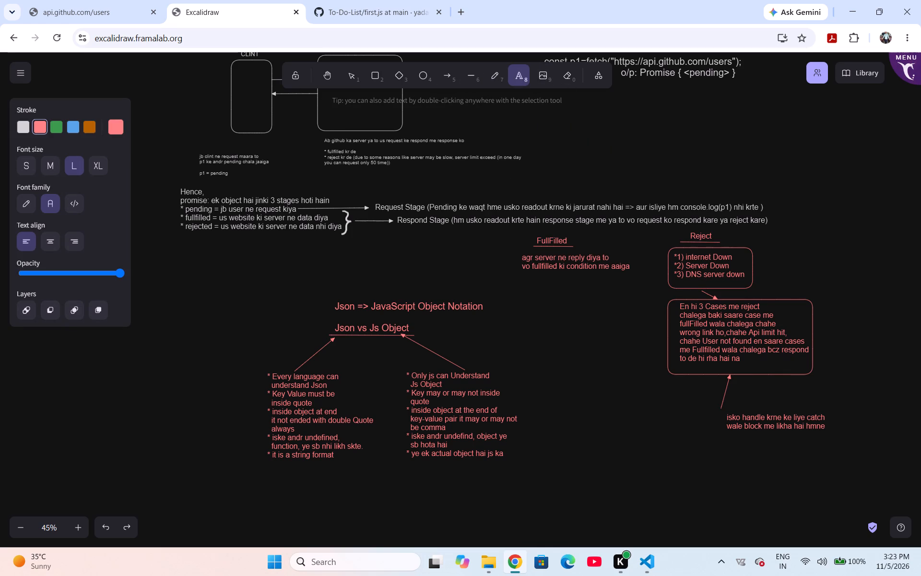
left_click(709, 235)
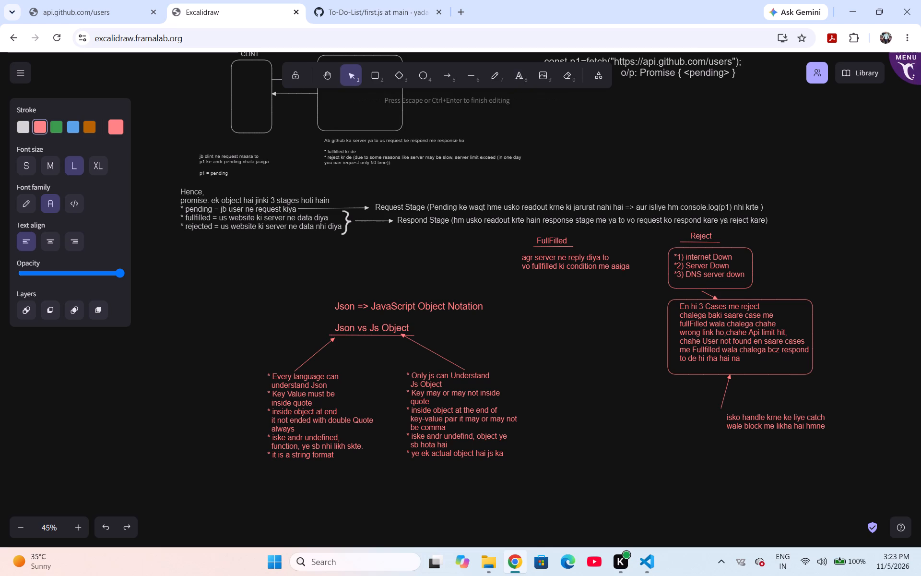
left_click(709, 235)
key("space")
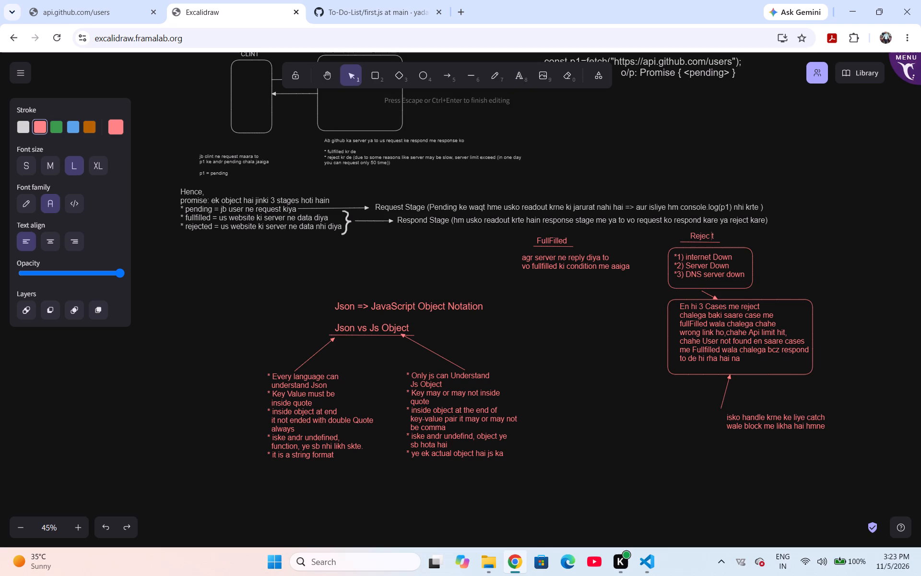
key("BackSpace")
key("Right")
key("space")
type(":")
key("space")
type("Server se")
key("space")
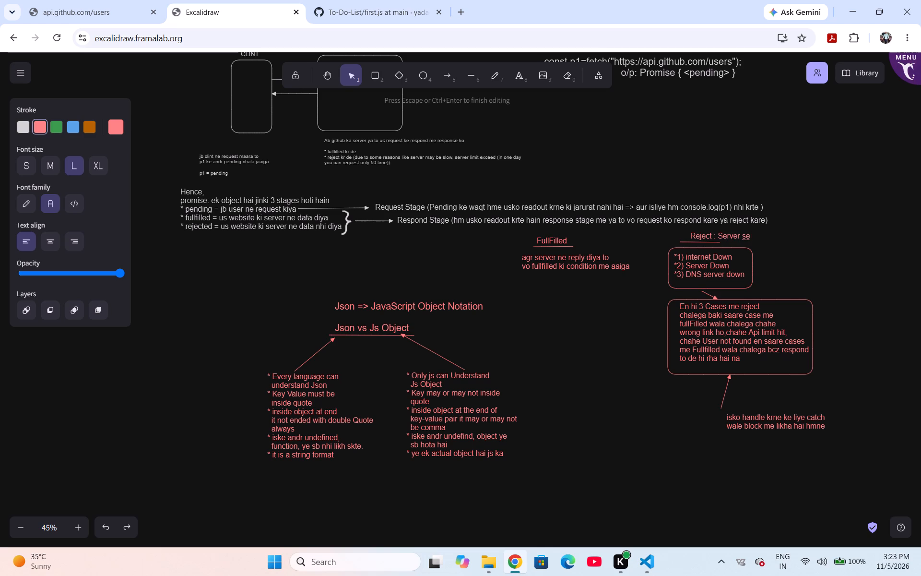
type("mera re")
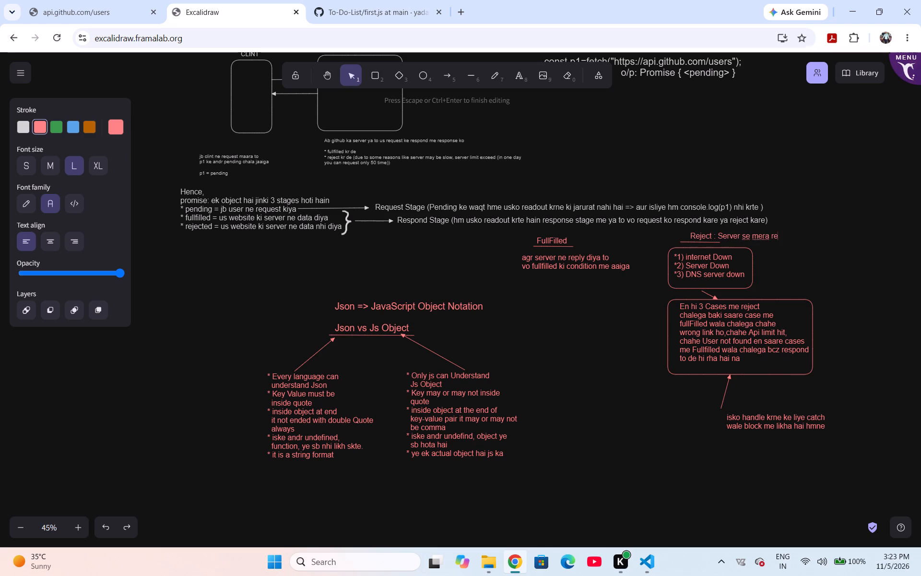
type("quest baat hi nhi kr [p")
key("BackSpace")
key("BackSpace")
type("paaya")
key("space")
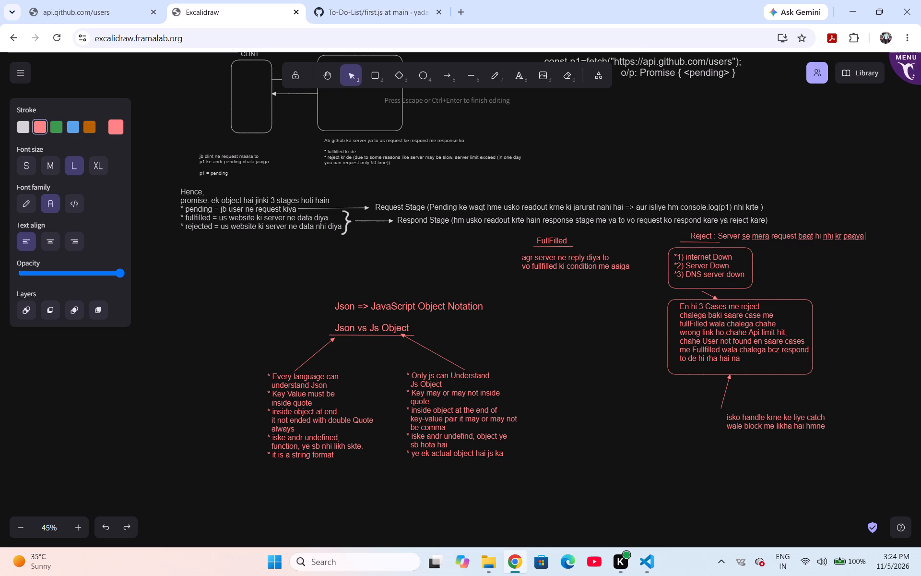
type("ye aagiga reject case me")
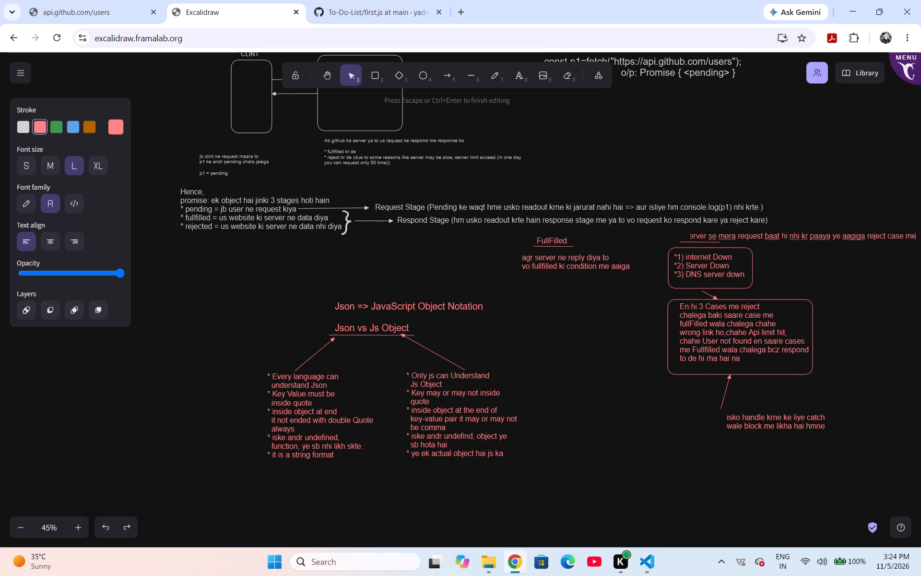
scroll(709, 235, "right", 3)
right_click(560, 287)
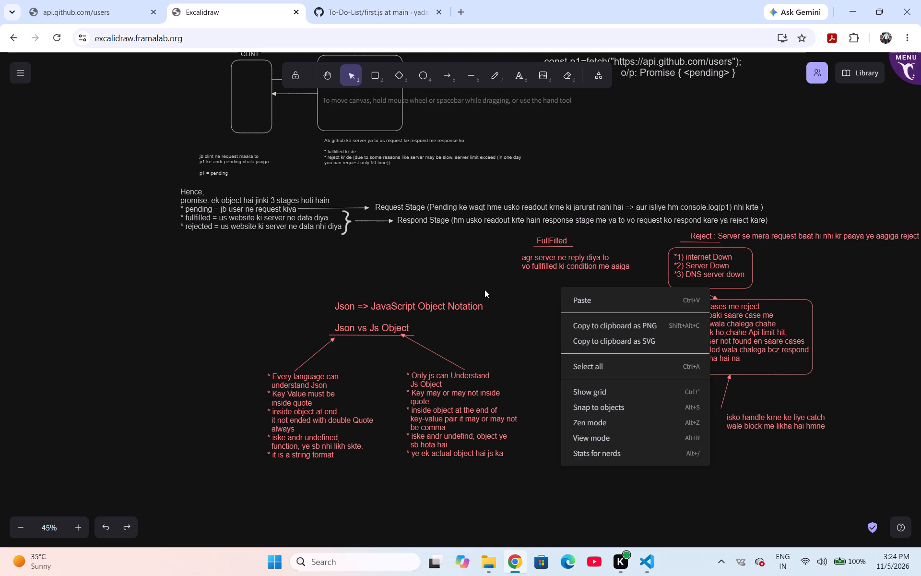
left_click(484, 289)
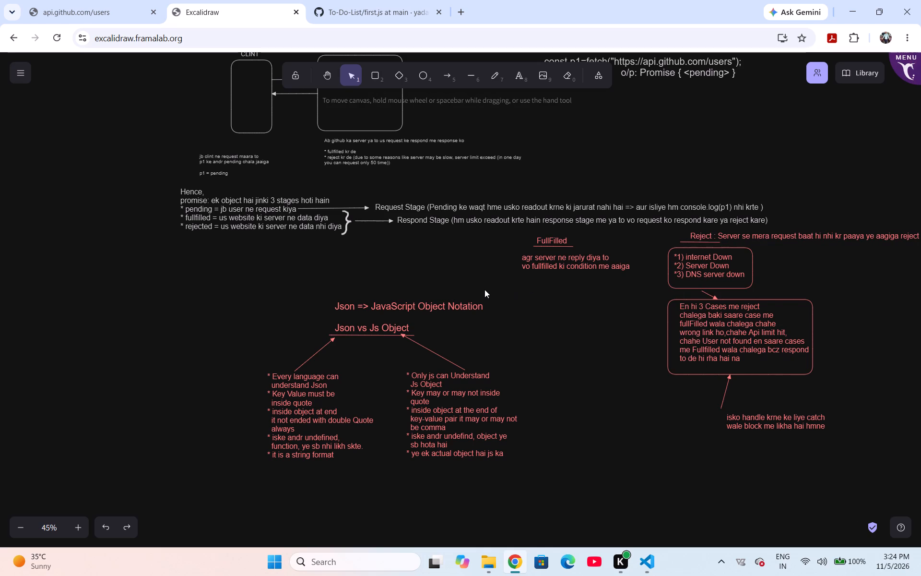